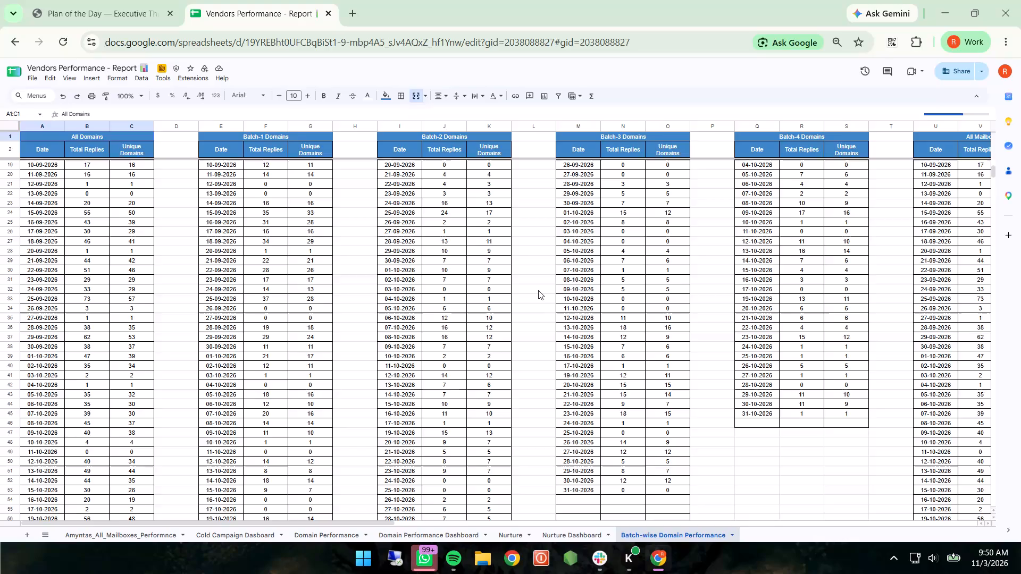
Add the date 02-11-2026 in the first empty row of the All Domains table, reusing the last date entry.
scroll(538, 290, down, 3)
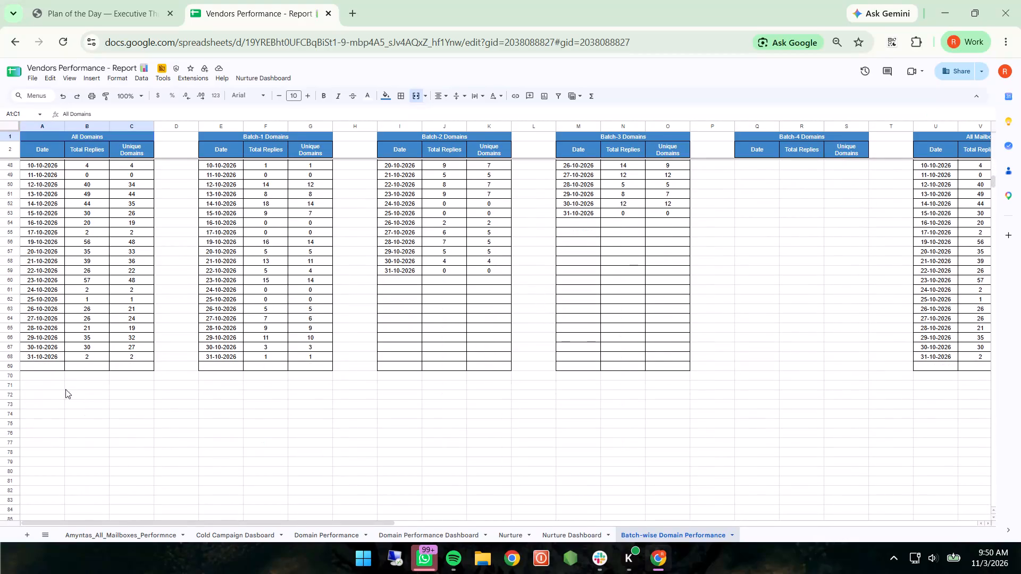
click(44, 357)
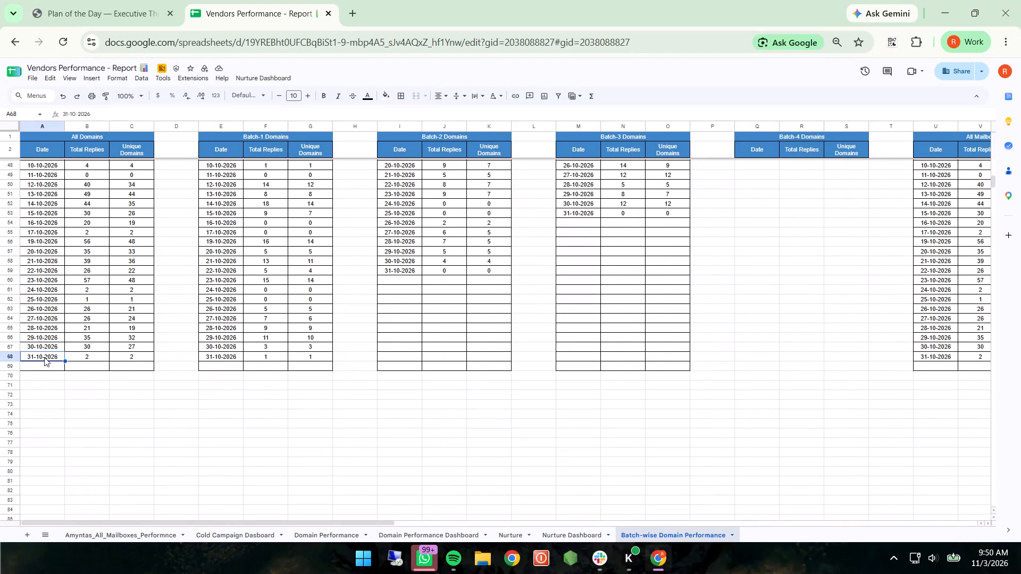
key(ctrl+c)
key(Down)
key(ctrl+v)
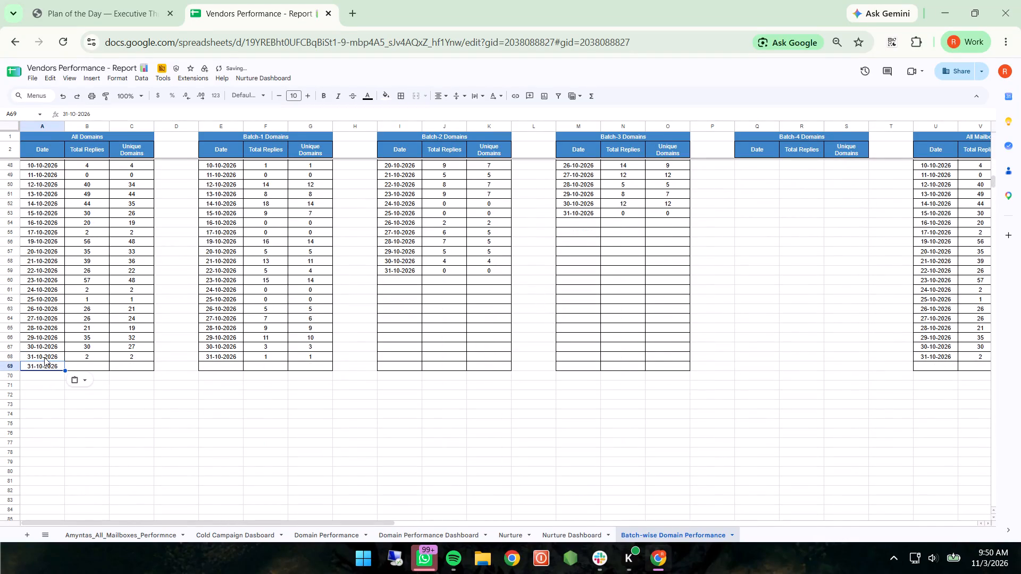
click(74, 115)
key(BackSpace)
key(1)
key(Left)
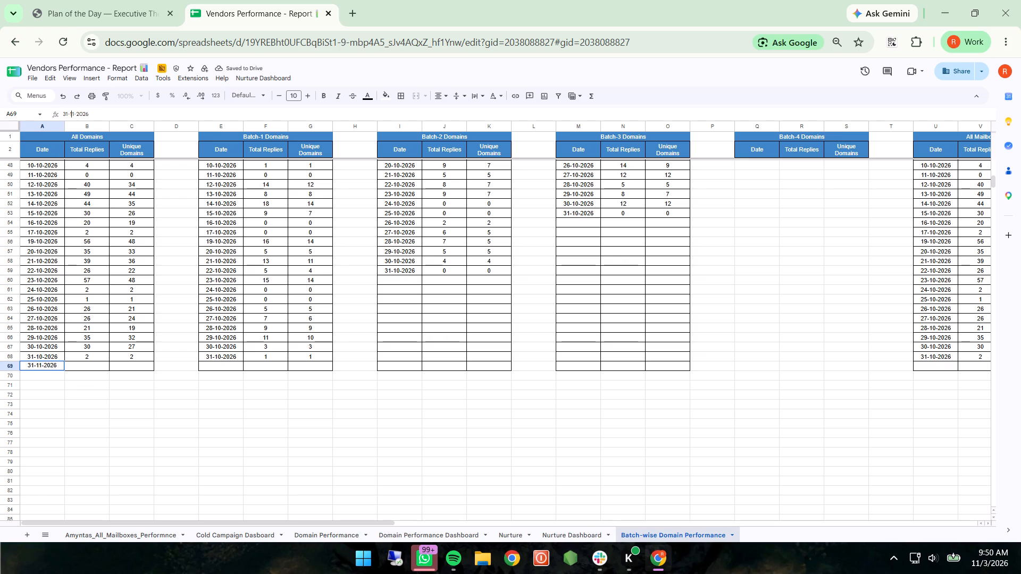
key(Left)
key(Left)
key(BackSpace)
key(BackSpace)
text(02)
key(Return)
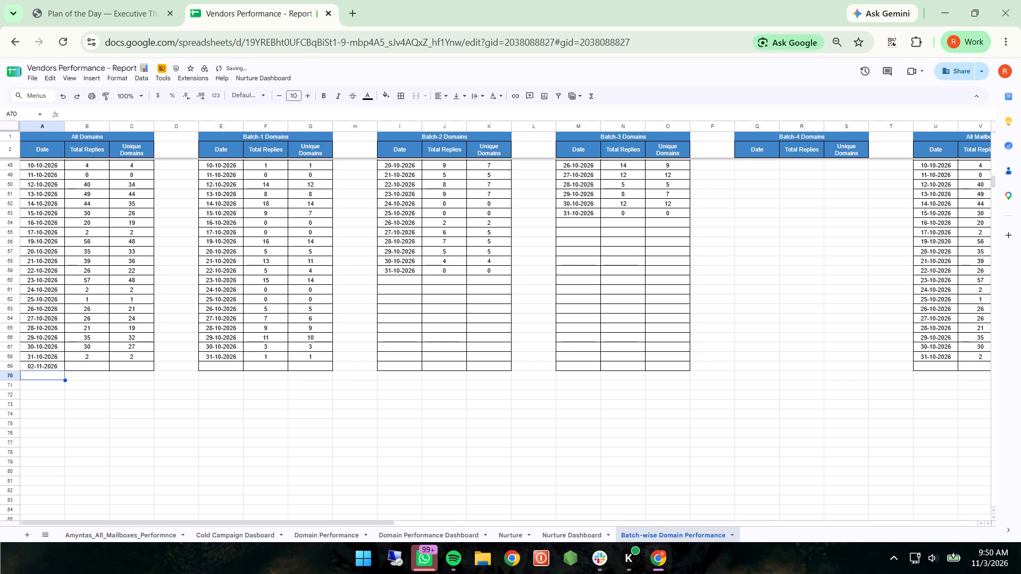
Copy the 02-11-2026 date into the first empty Date cell of the Batch-1 Domains and Batch-2 Domains tables.
click(55, 366)
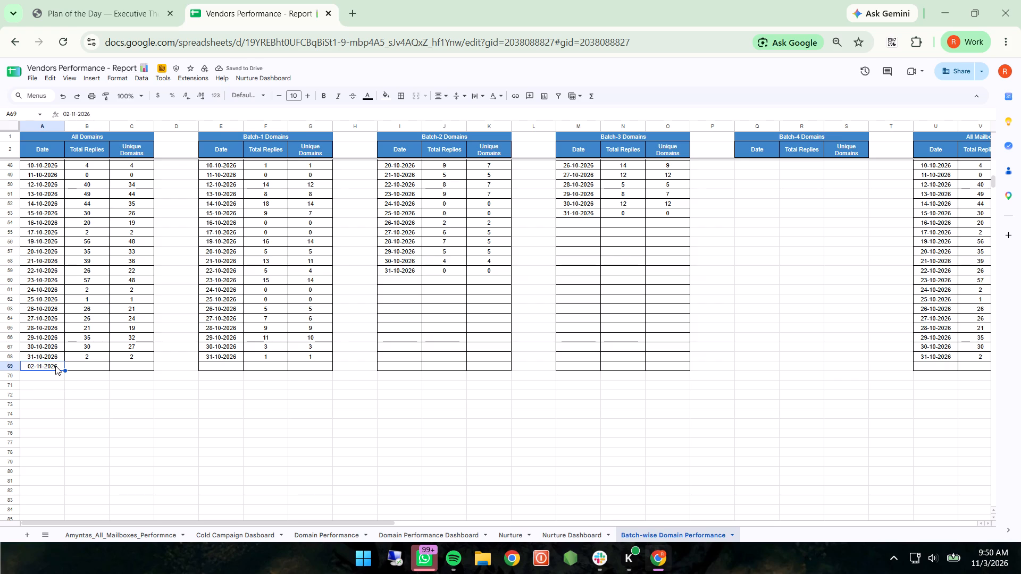
key(ctrl+c)
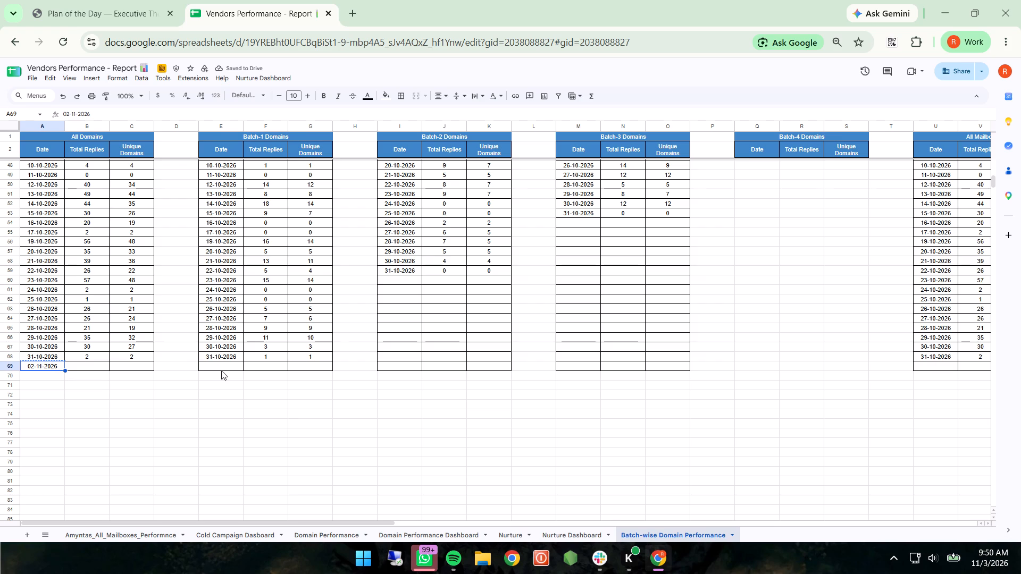
click(221, 370)
key(ctrl+v)
scroll(221, 370, left, 1)
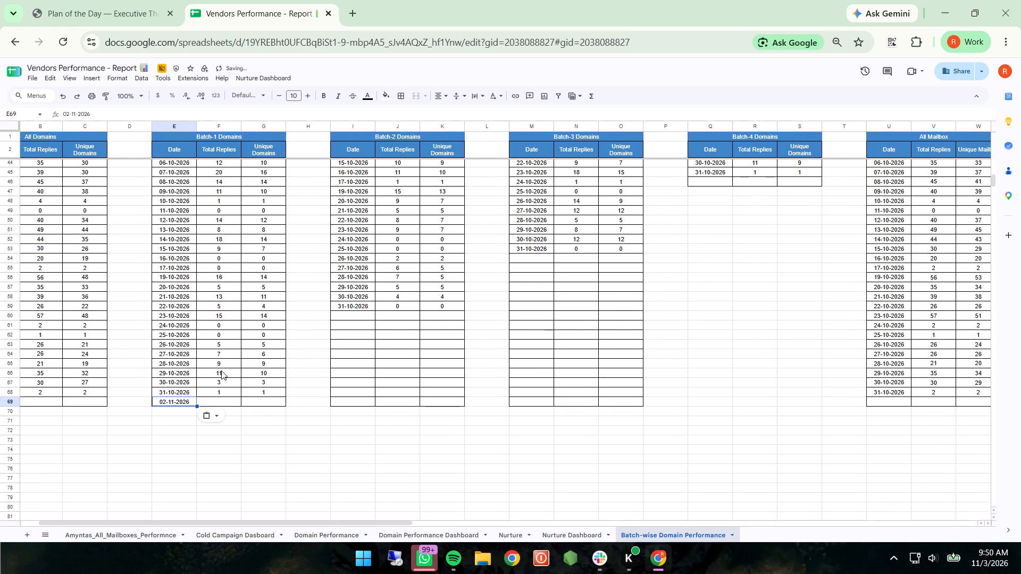
click(348, 317)
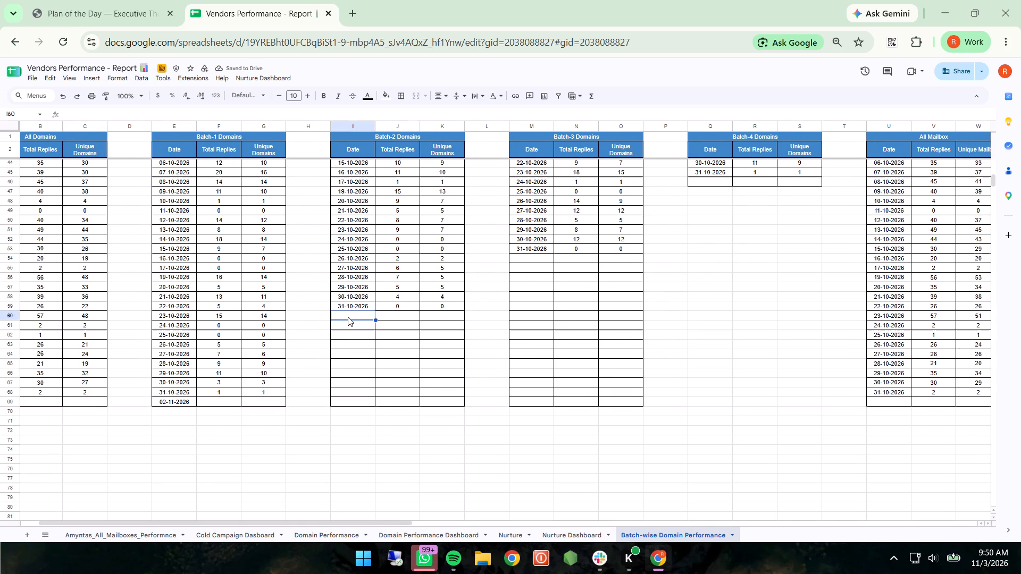
key(ctrl+v)
Paste the 02-11-2026 date into the first empty Date cell of the Batch-3 Domains and Batch-4 Domains tables.
scroll(348, 317, left, 1)
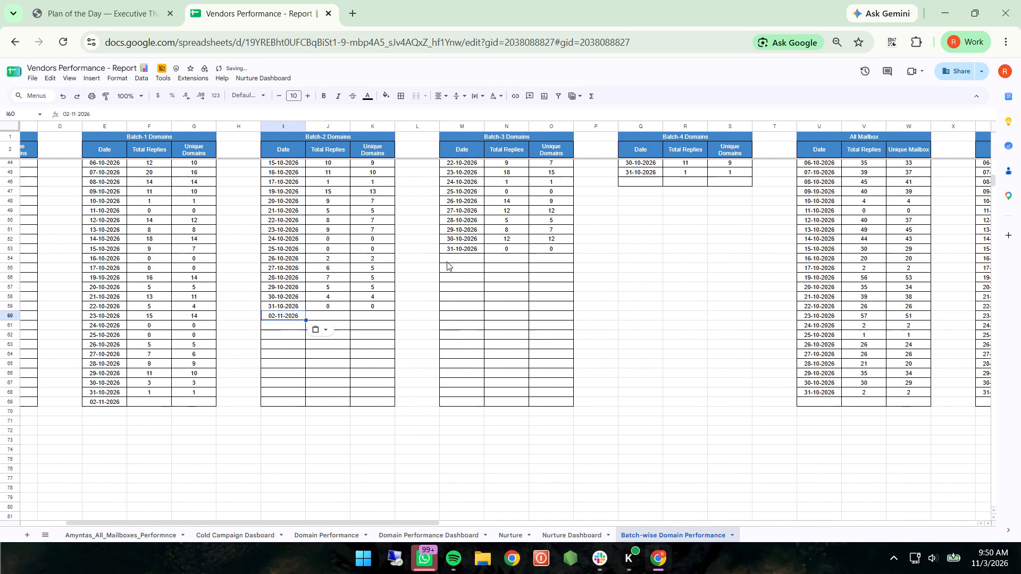
click(448, 261)
key(ctrl+v)
scroll(448, 261, left, 2)
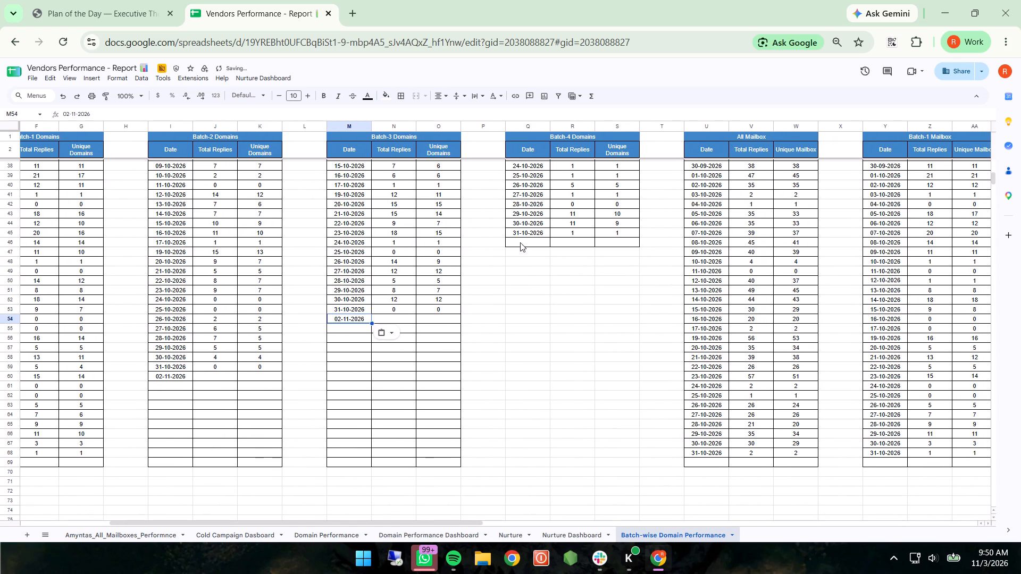
click(525, 240)
key(v)
scroll(525, 240, left, 1)
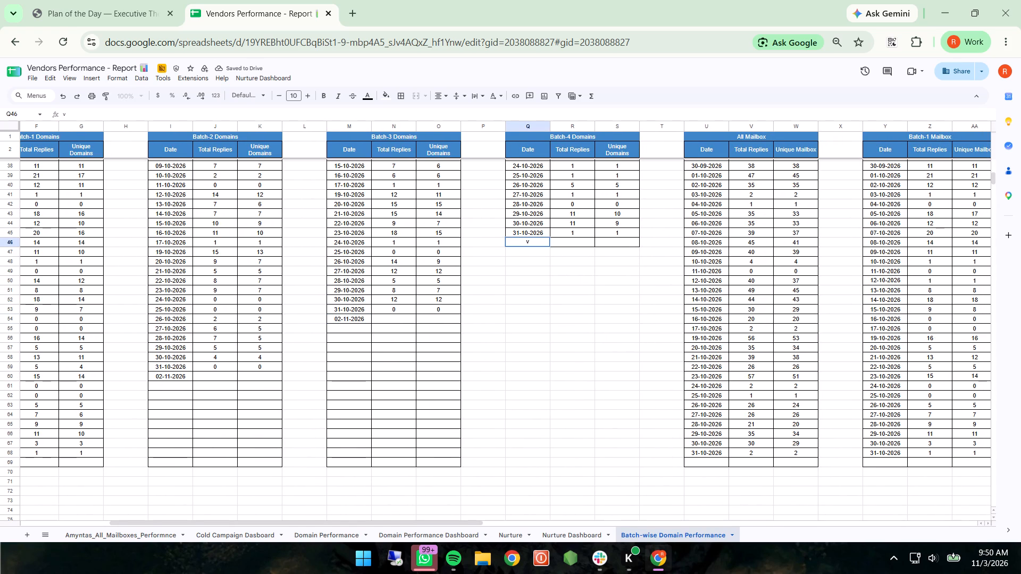
key(BackSpace)
key(ctrl+v)
scroll(525, 240, left, 3)
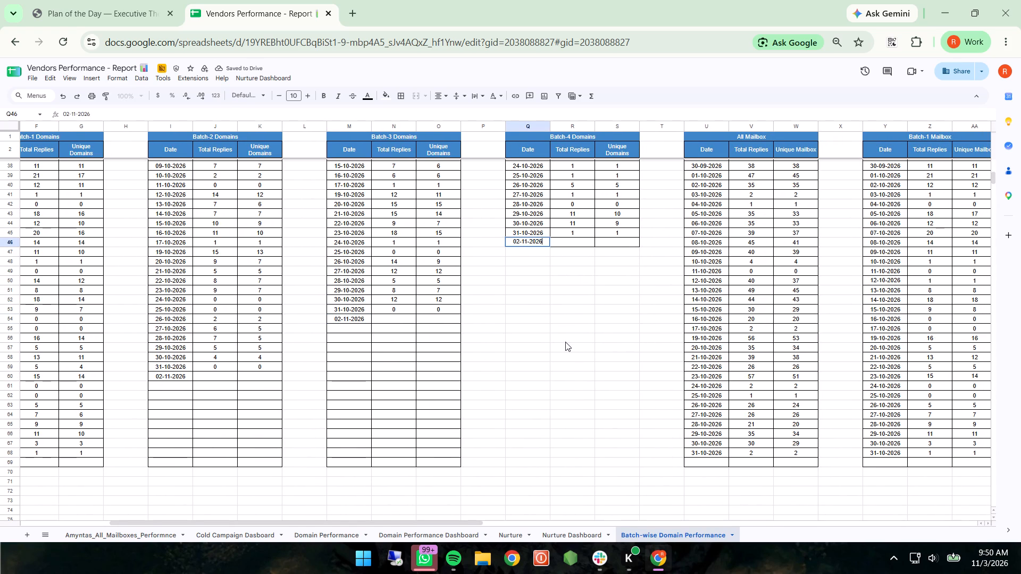
click(565, 342)
Paste the 02-11-2026 date into the first empty Date cell of the All Mailbox and Batch-1 Mailbox tables.
scroll(565, 342, down, 1)
scroll(565, 342, left, 2)
click(551, 409)
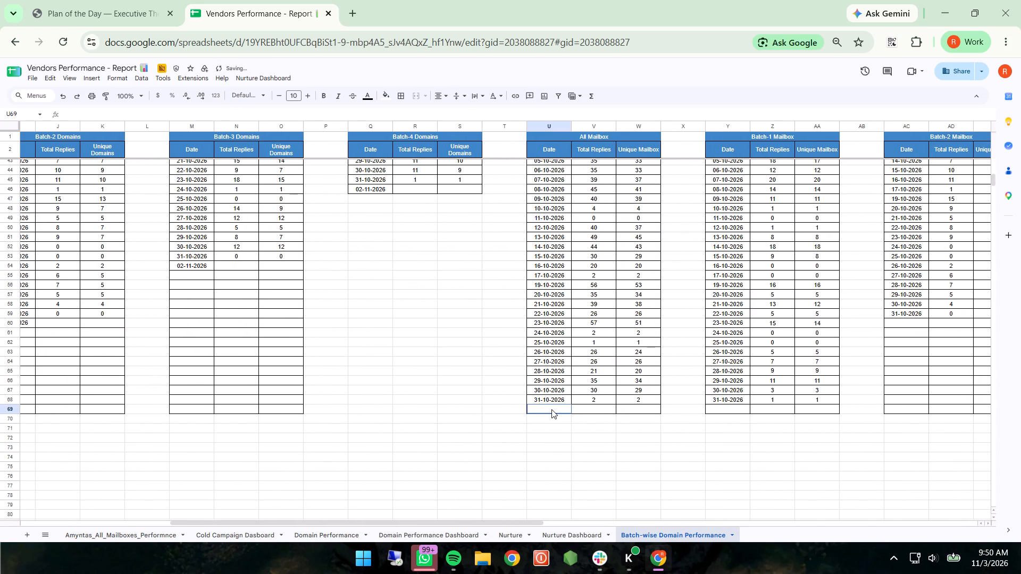
key(ctrl+v)
scroll(551, 409, left, 1)
click(608, 405)
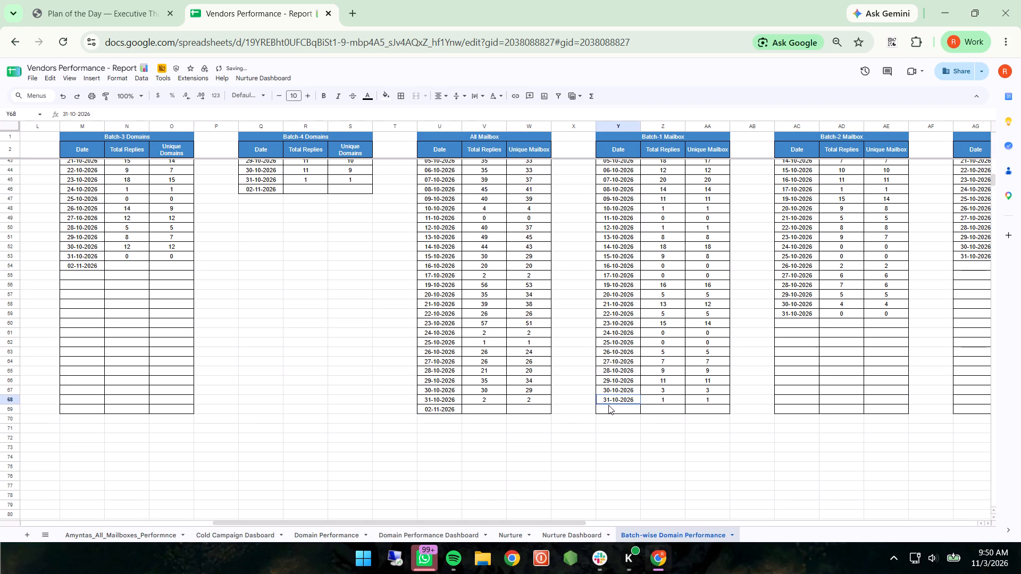
click(616, 411)
key(ctrl+v)
Paste the 02-11-2026 date into the first empty Date cell of the Batch-2, Batch-3 and Batch-4 Mailbox tables.
scroll(616, 411, left, 1)
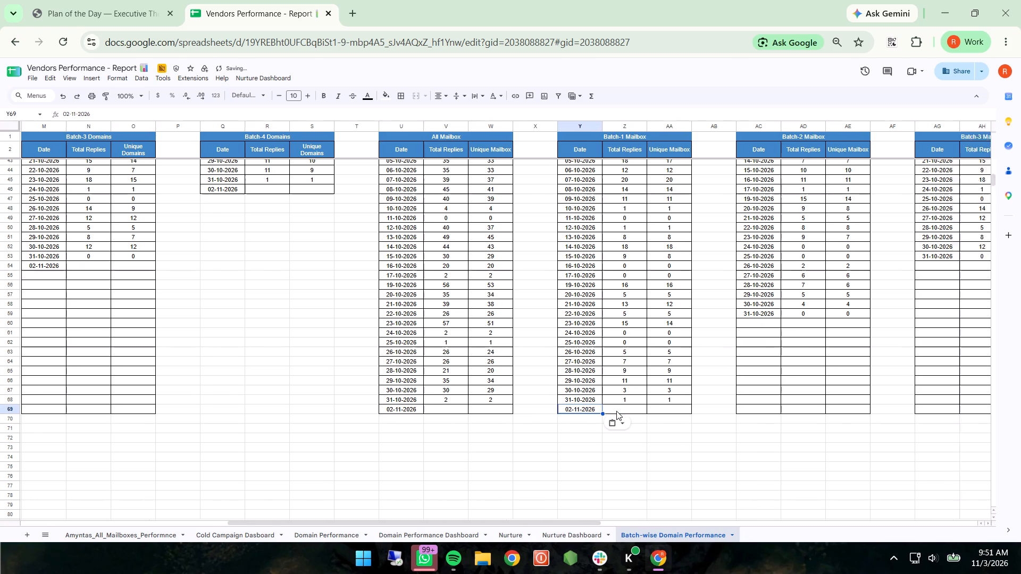
scroll(616, 411, left, 2)
click(633, 325)
key(ctrl+v)
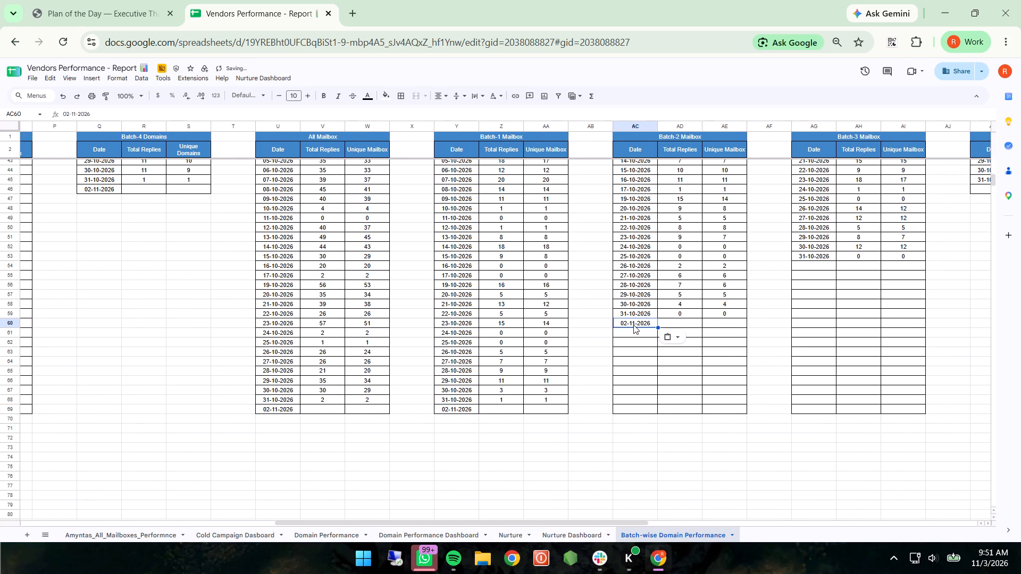
scroll(633, 325, left, 3)
click(651, 264)
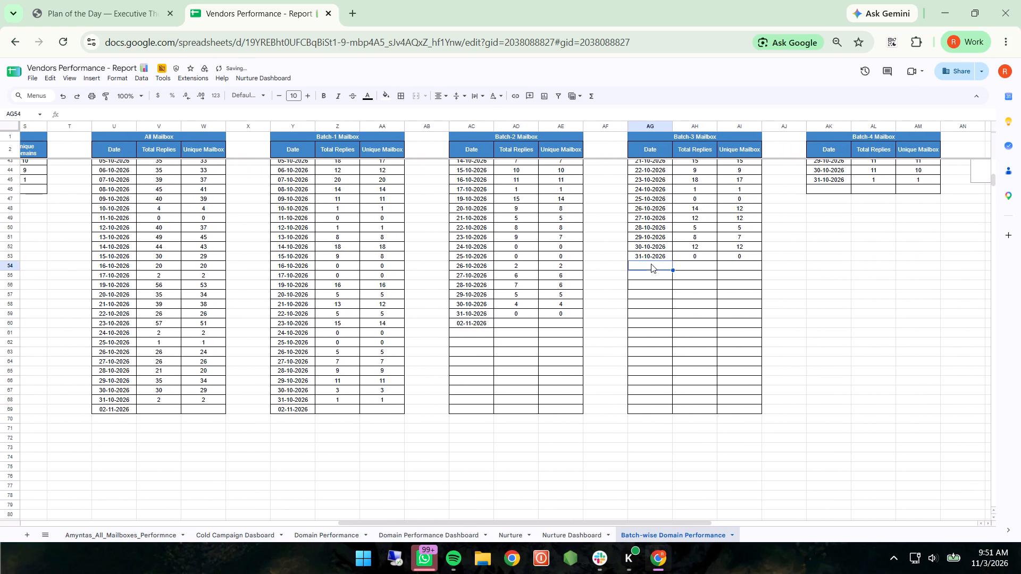
key(ctrl+v)
scroll(651, 264, left, 2)
click(657, 263)
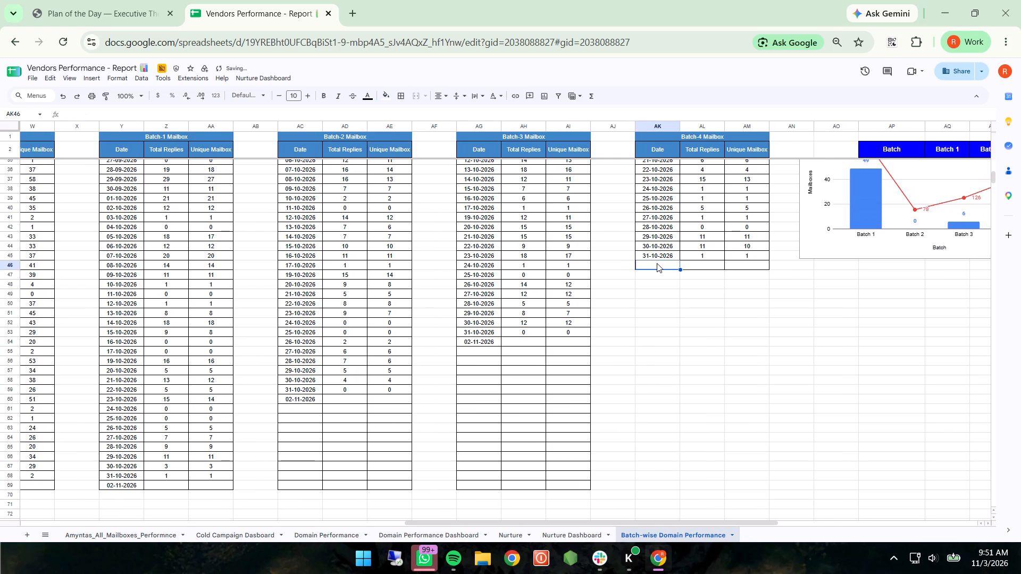
key(ctrl+v)
Paste the 02-11-2026 date into the Nurture Mailbox table's Date column, directly below the 01-11-2026 row.
scroll(657, 263, up, 2)
scroll(657, 263, left, 2)
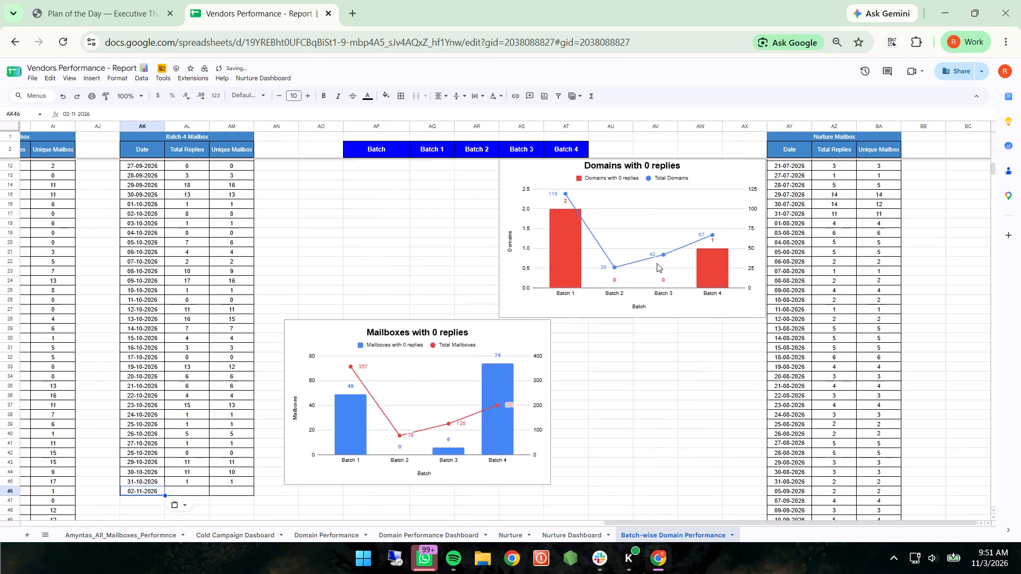
scroll(657, 263, left, 1)
scroll(657, 263, up, 5)
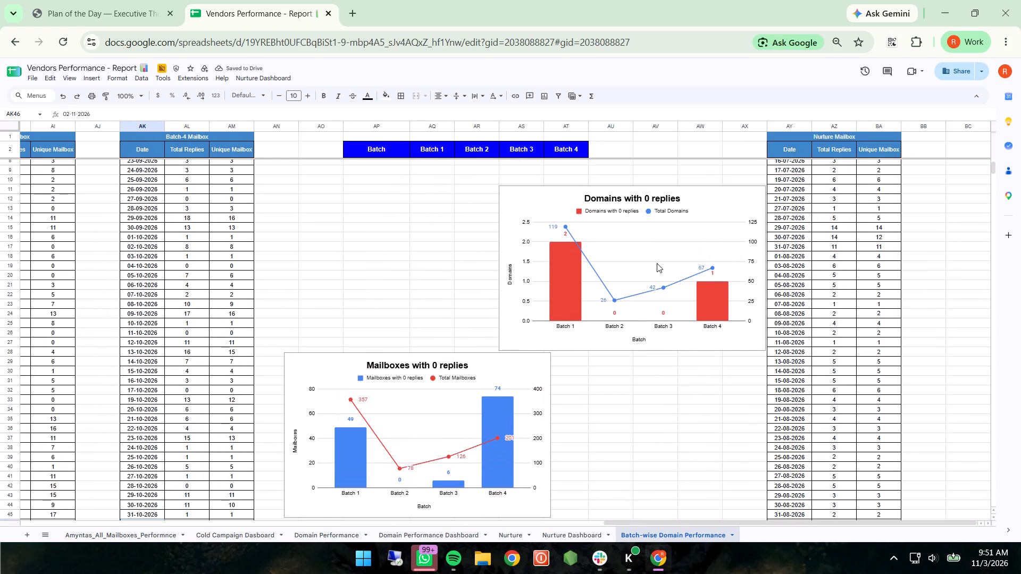
scroll(657, 263, down, 4)
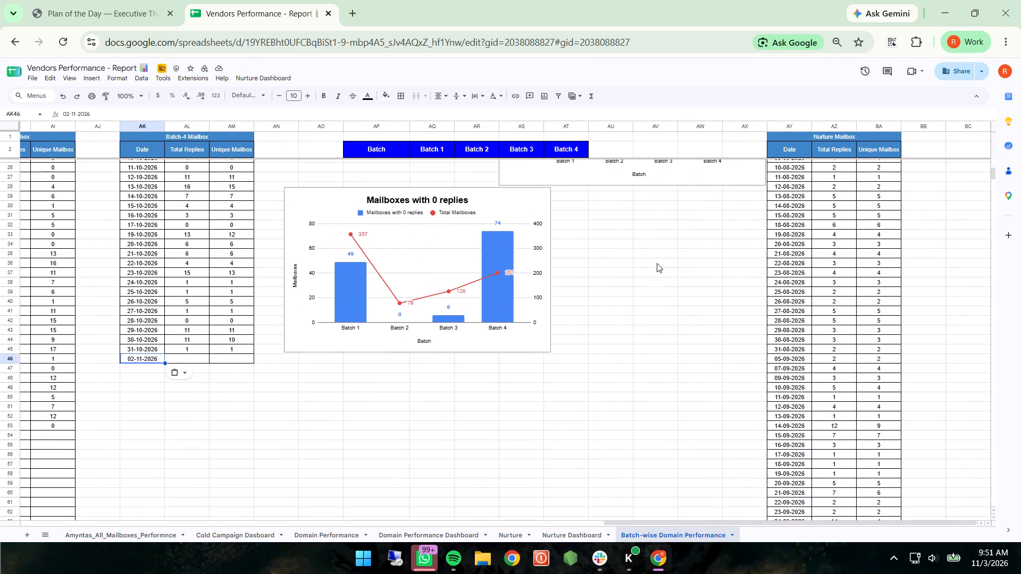
scroll(657, 263, down, 5)
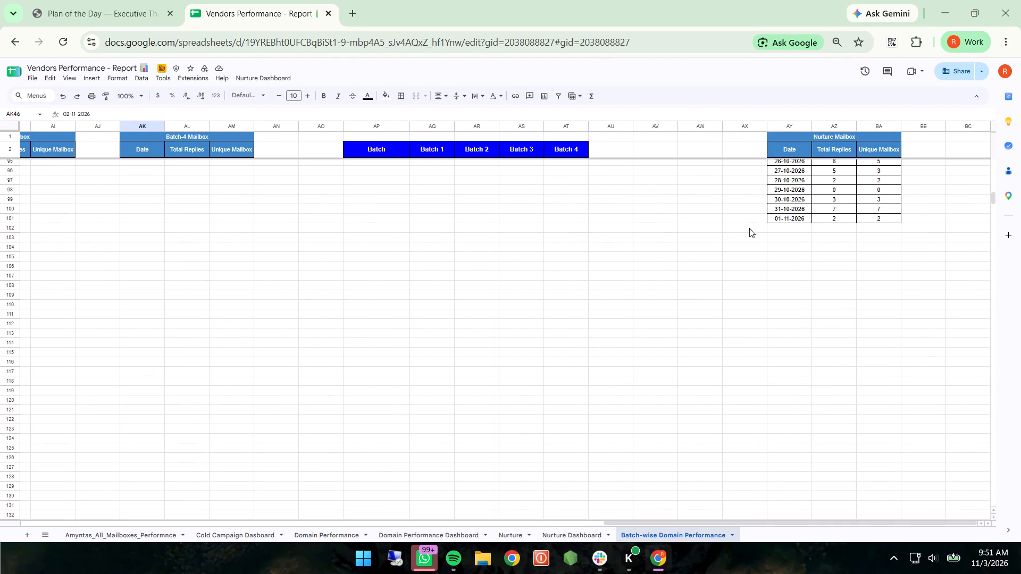
click(789, 227)
key(ctrl+v)
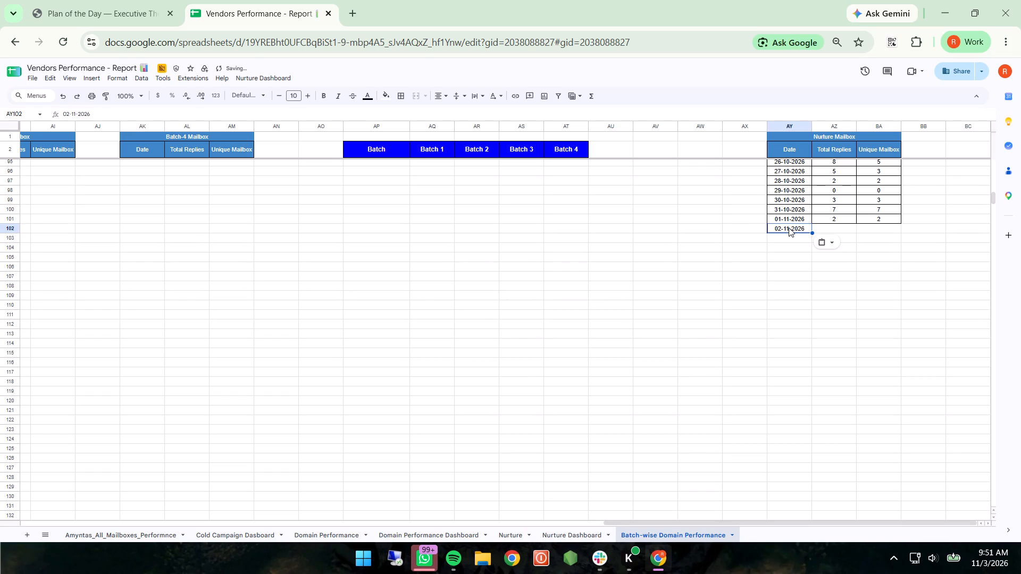
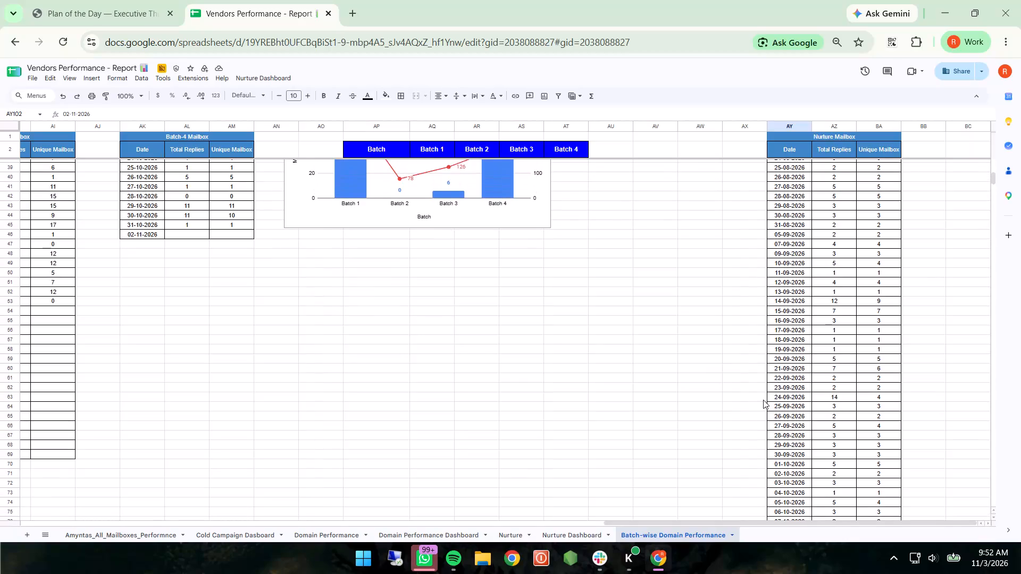
Look over the batch-wise tables back to the All Domains table and view the Cold Campaign Dasboard sheet.
scroll(763, 400, up, 5)
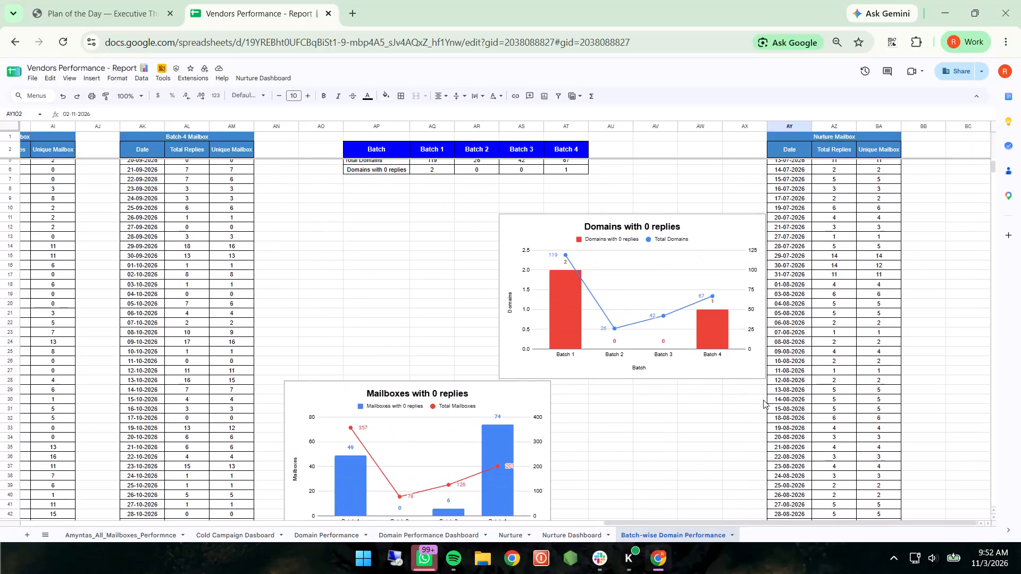
scroll(763, 400, right, 15)
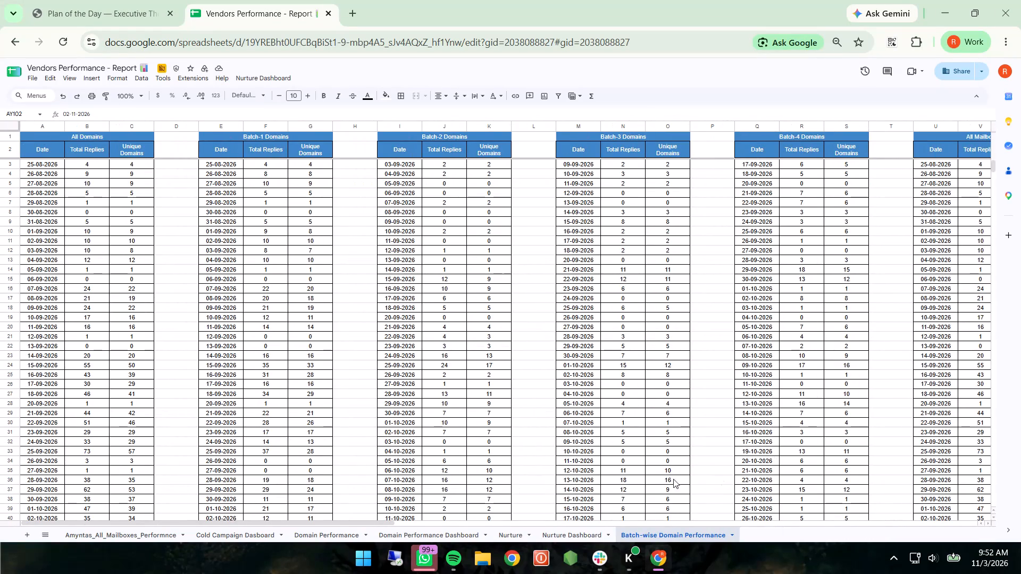
click(244, 532)
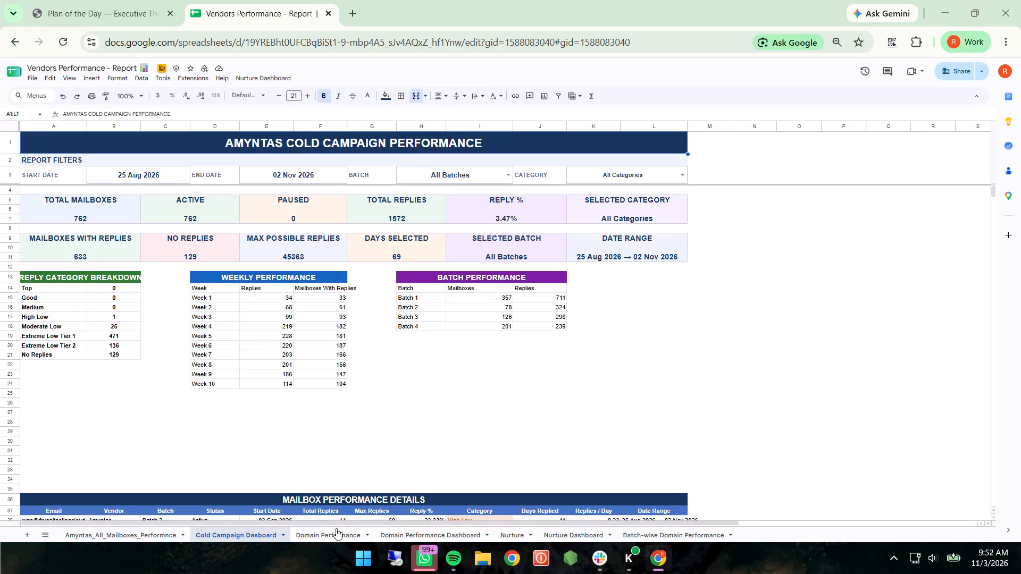
Copy the full Category formula from cell BY2 of the Amyntas_All_Mailboxes_Performnce sheet.
click(161, 529)
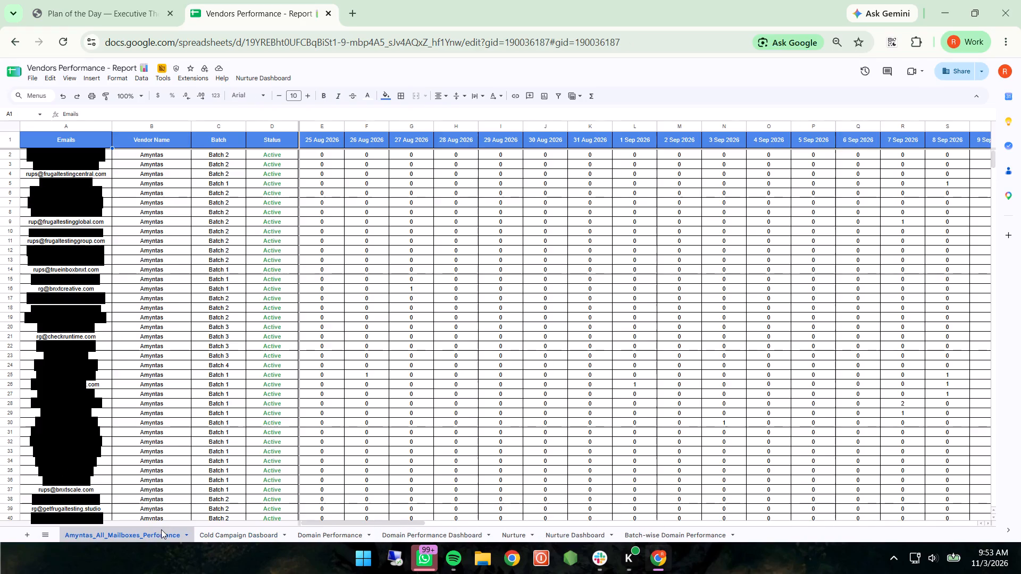
scroll(574, 359, left, 19)
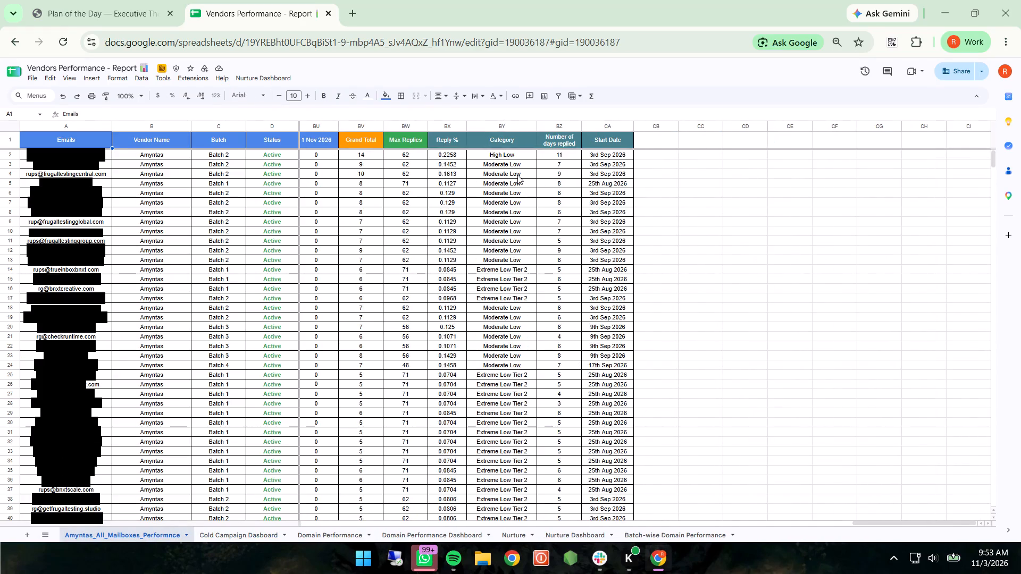
click(509, 153)
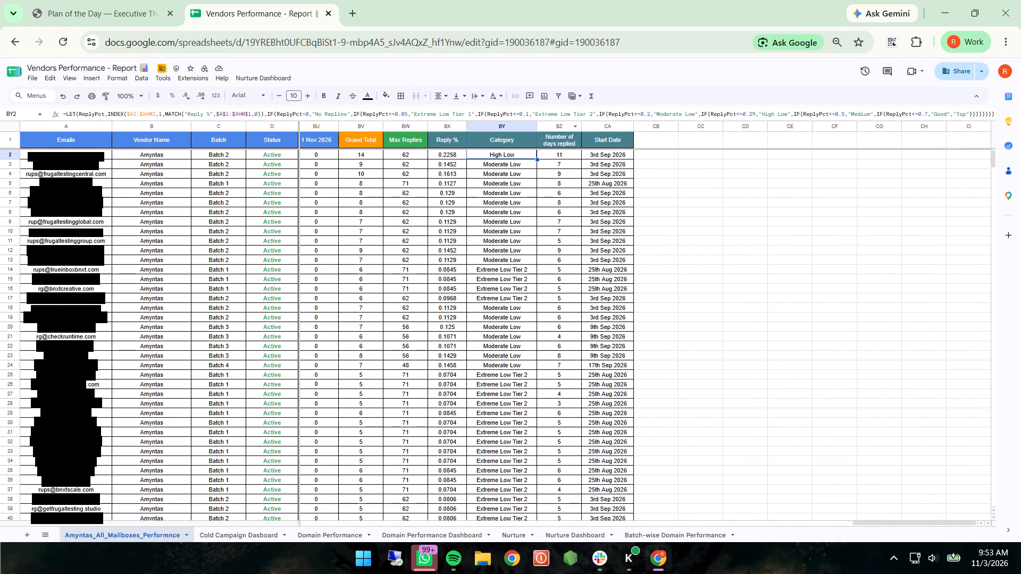
click(749, 112)
scroll(749, 112, left, 1)
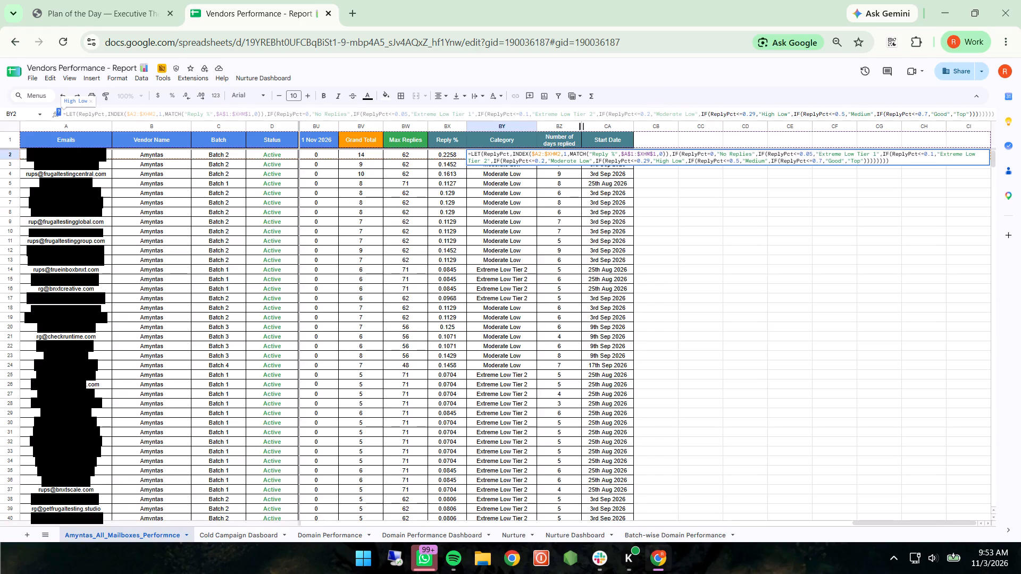
click(906, 157)
click(893, 158)
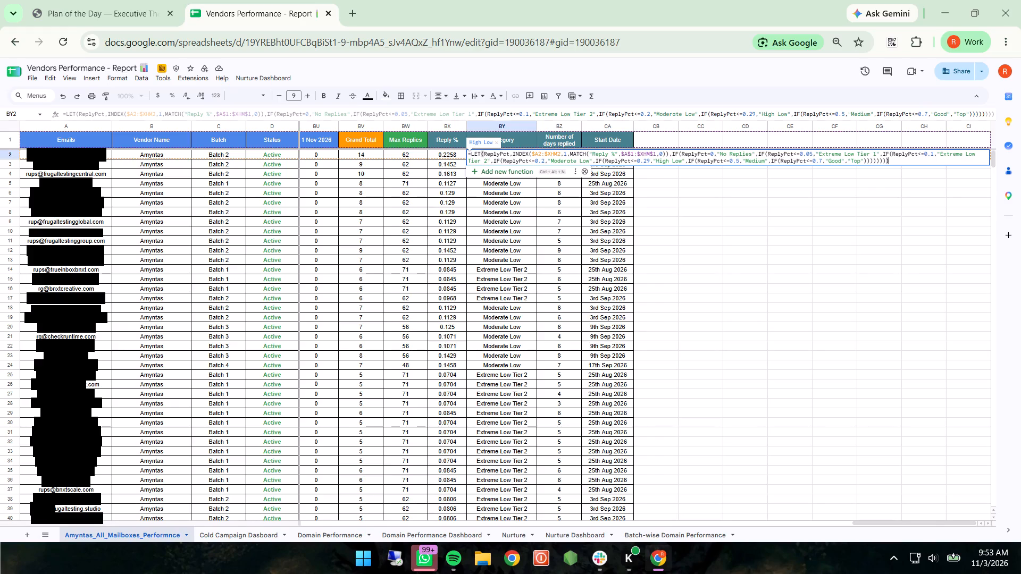
key(ctrl+a)
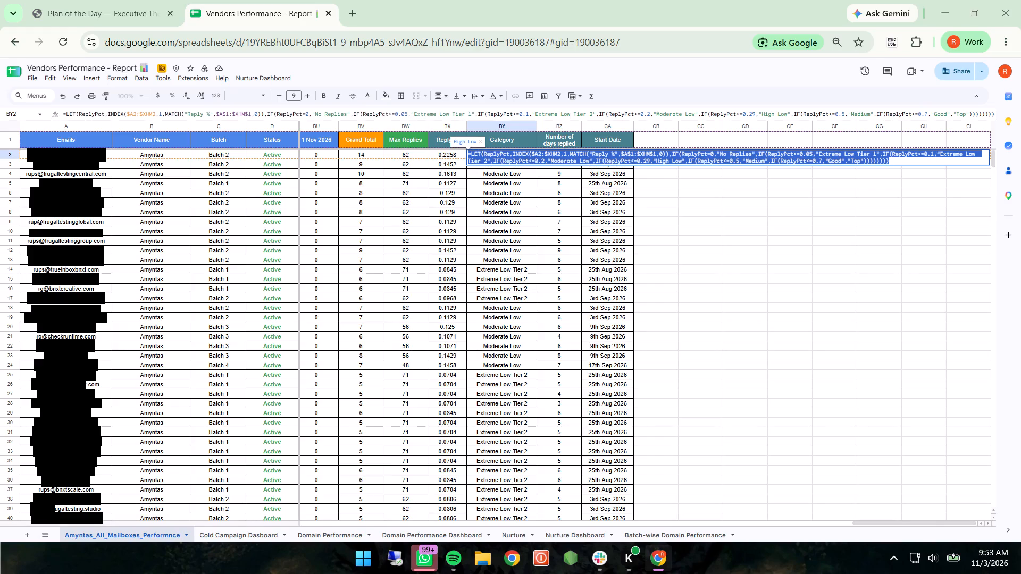
key(ctrl+c)
key(ctrl+c)
click(833, 294)
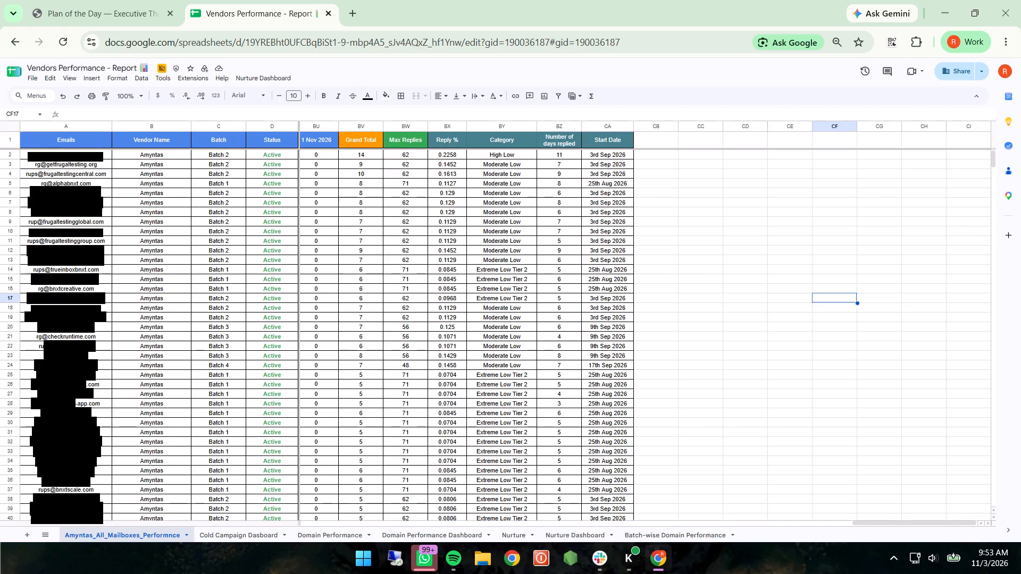
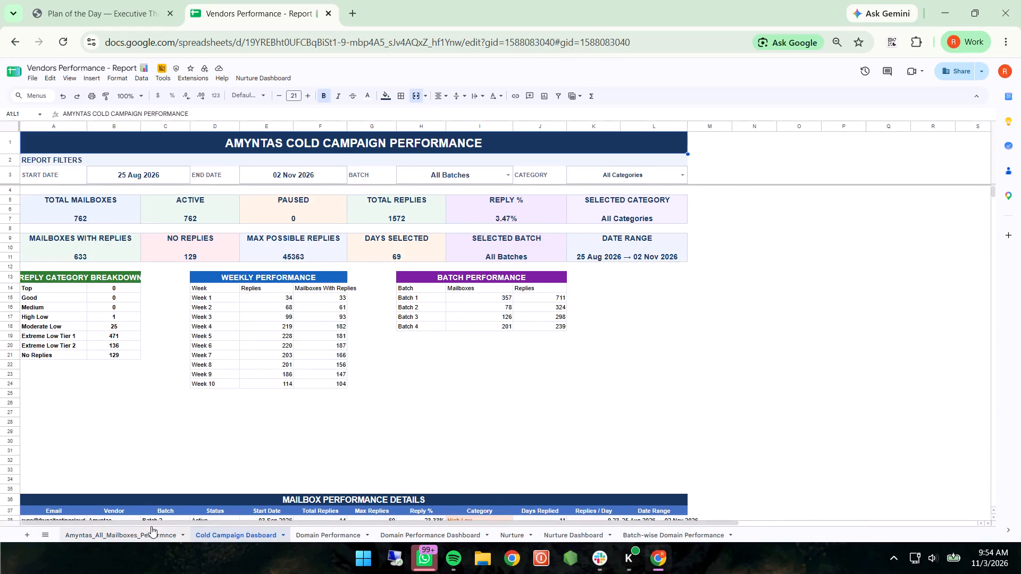
Paste the copied Reply % and Assigned Category table at cell CC2 of the Amyntas_All_Mailboxes_Performnce sheet.
click(151, 526)
scroll(610, 365, left, 2)
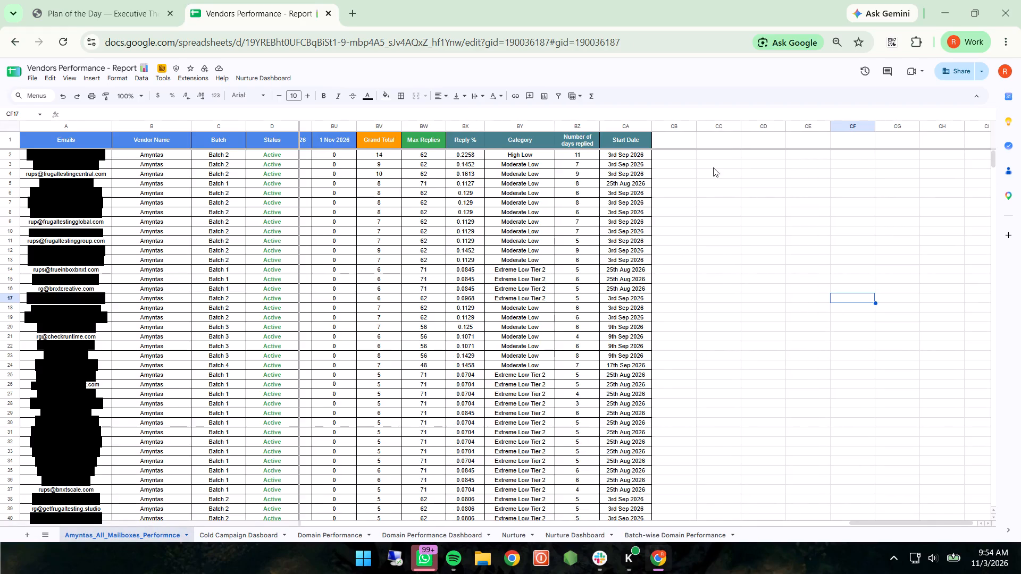
click(700, 156)
key(ctrl+v)
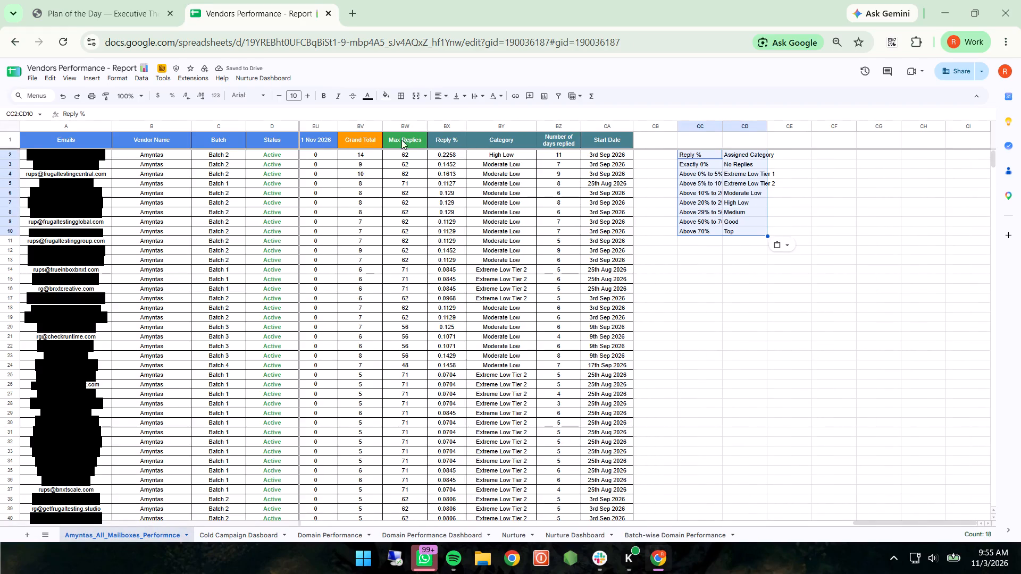
Centre-align the category reference table horizontally and widen columns CC and CD to fit their text.
click(440, 94)
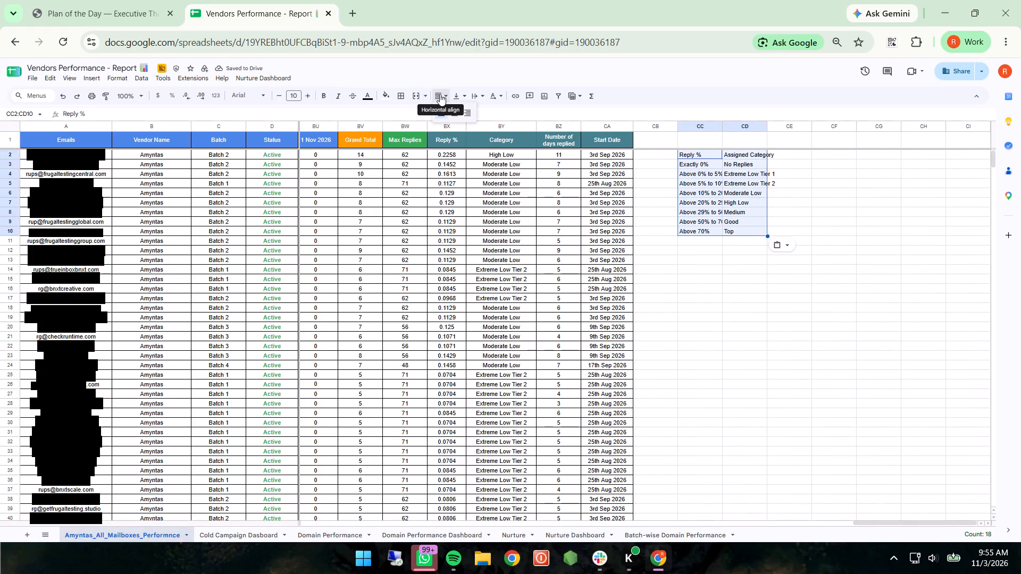
click(457, 112)
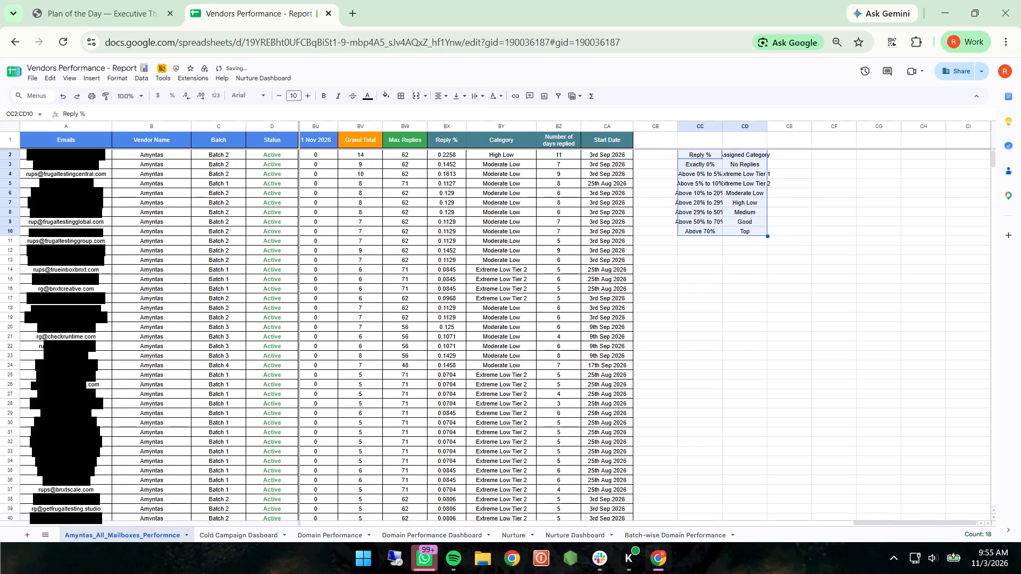
drag(723, 128, 740, 128)
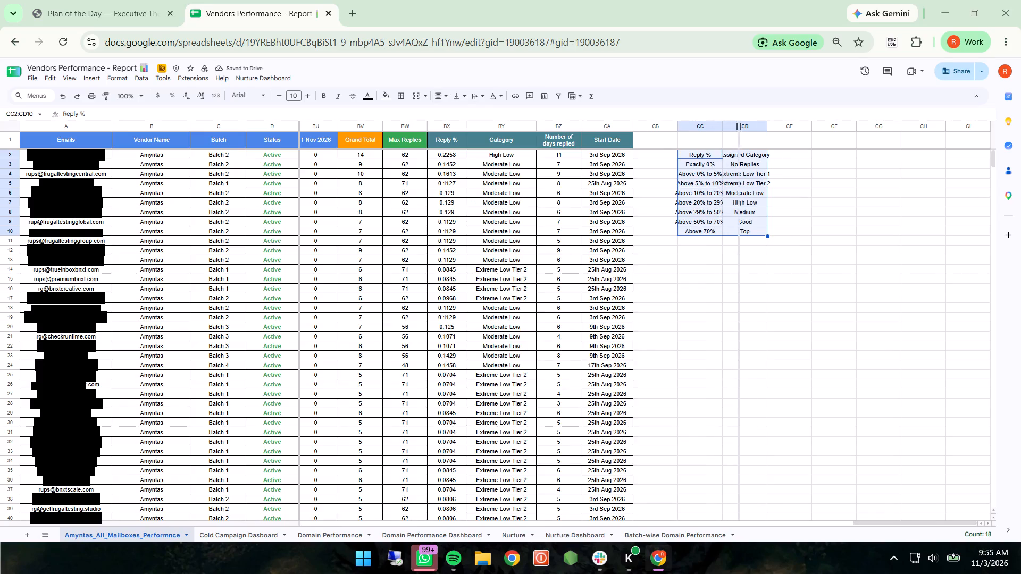
drag(740, 128, 749, 129)
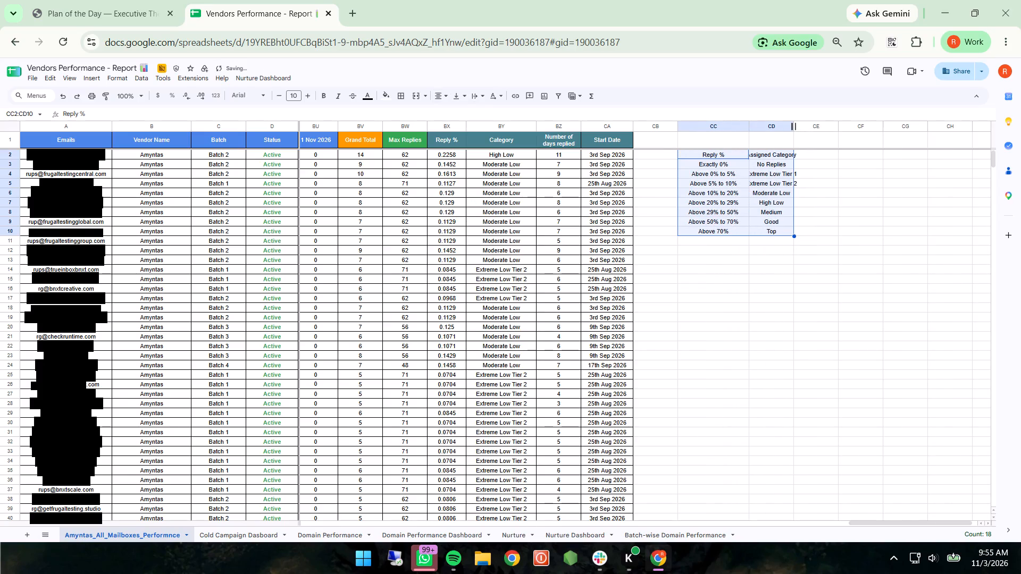
drag(795, 125, 826, 125)
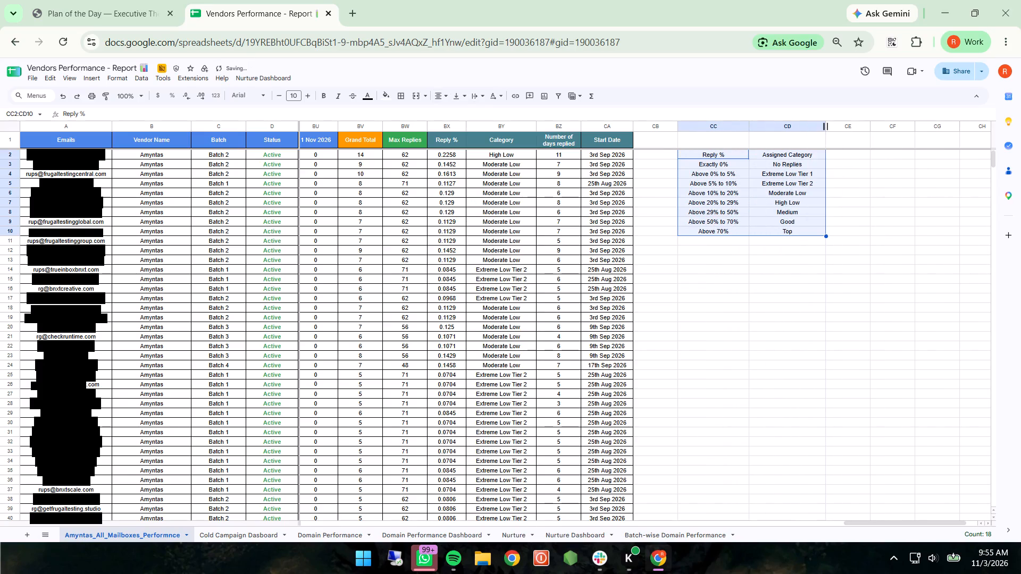
Copy the blue header formatting of the 1 Nov 2026 cell onto the Reply % and Assigned Category headers.
click(322, 142)
click(105, 94)
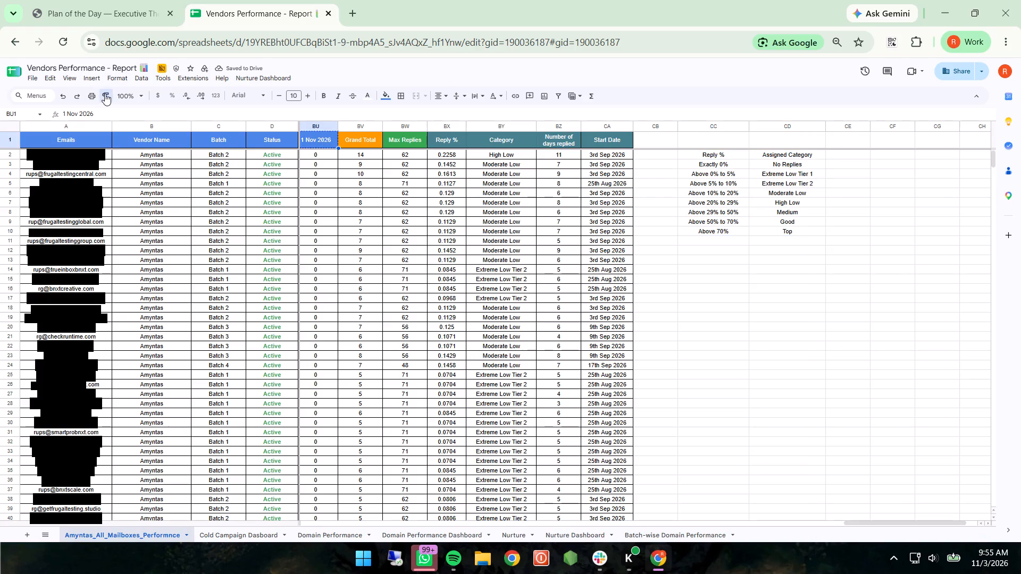
drag(722, 155, 771, 156)
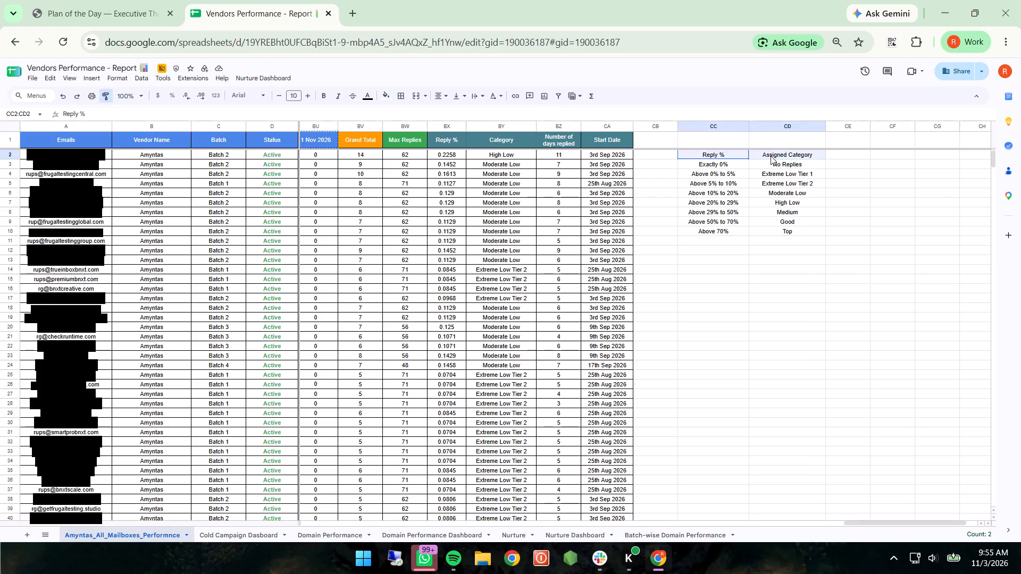
drag(771, 156, 771, 156)
click(853, 271)
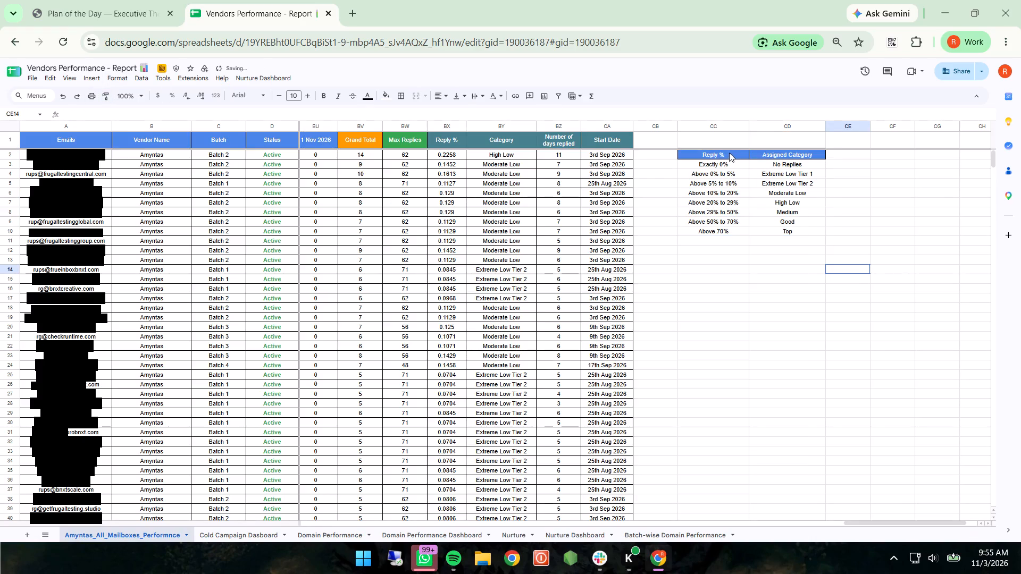
Apply all borders to the category reference table in CC2:CD10.
click(729, 153)
key(shift+Right)
key(shift+Down)
key(shift+Down)
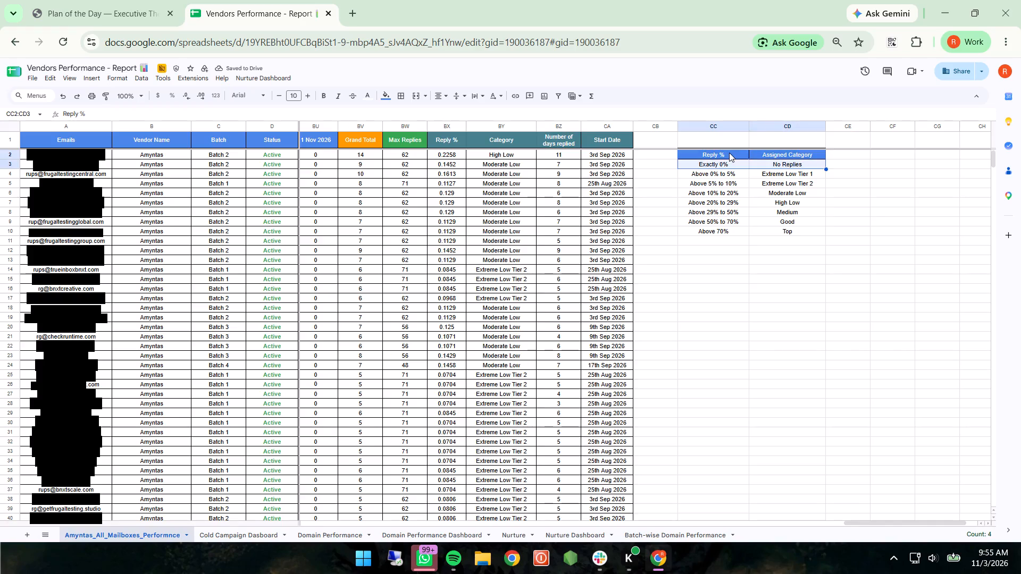
key(shift+Down)
key(shift+Down)
key(shift+Down)
key(shift+Down)
key(shift+Down)
key(shift+Down)
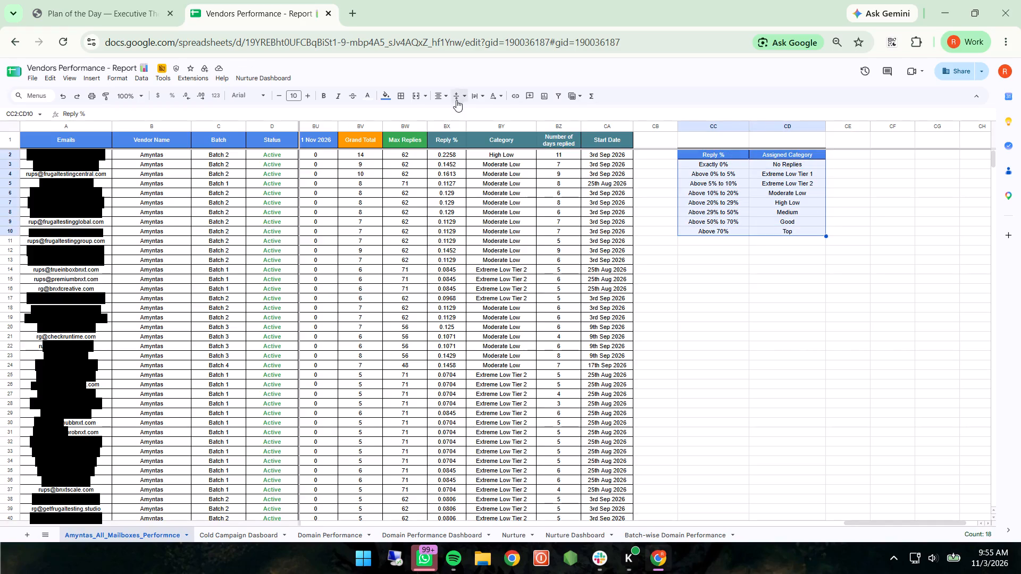
drag(400, 97, 404, 113)
click(404, 113)
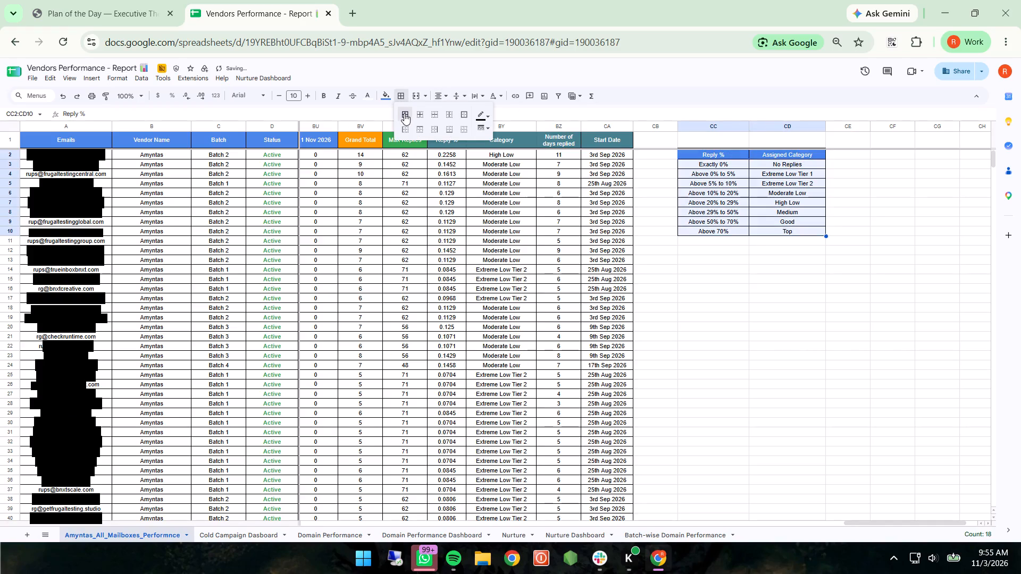
click(769, 364)
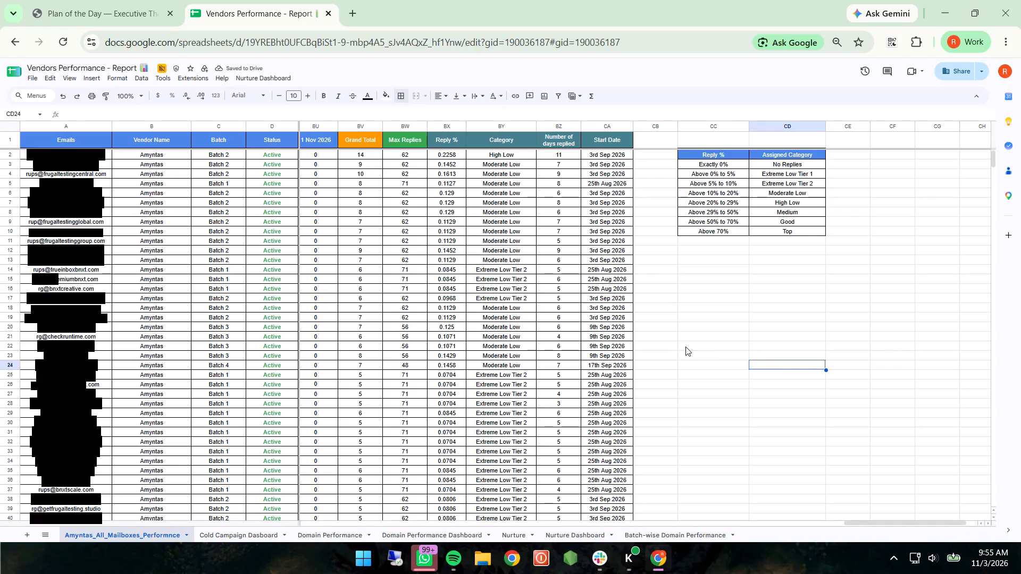
Insert a column after 1 Nov 2026 in the mailbox sheet and give it the date header 2 Nov 2026.
scroll(685, 347, right, 13)
scroll(685, 347, left, 8)
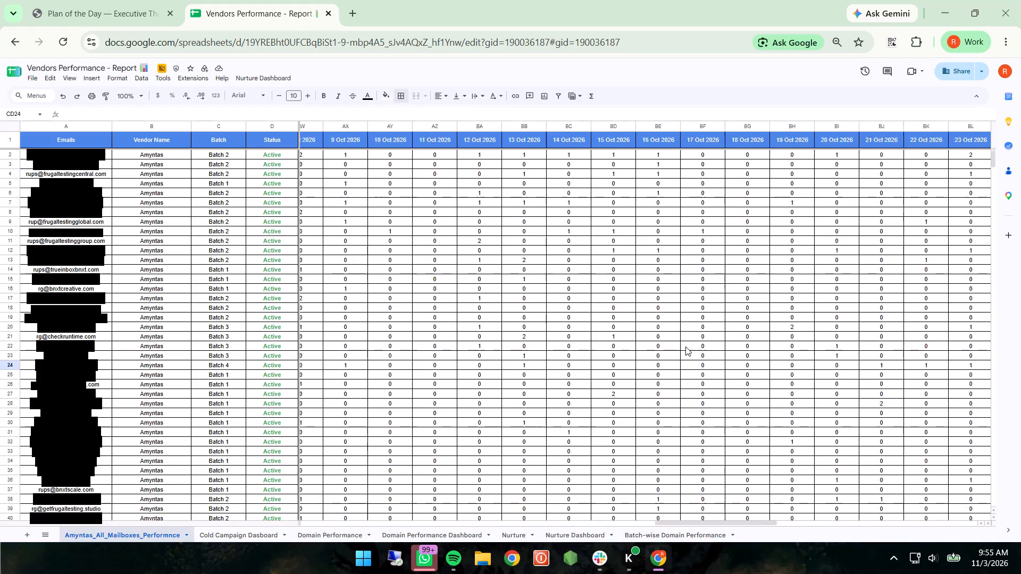
scroll(685, 347, left, 4)
scroll(685, 347, up, 1)
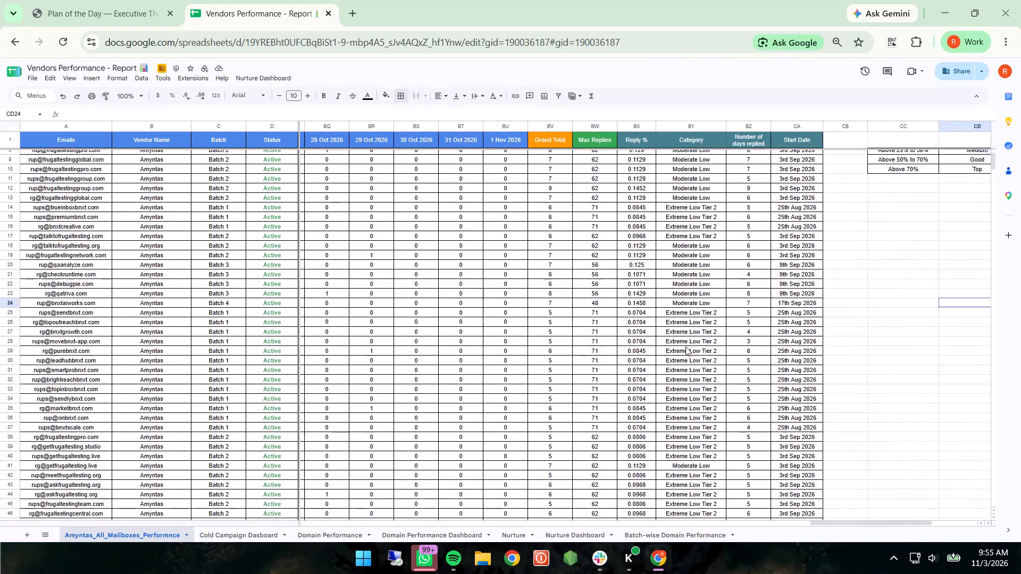
scroll(685, 347, up, 1)
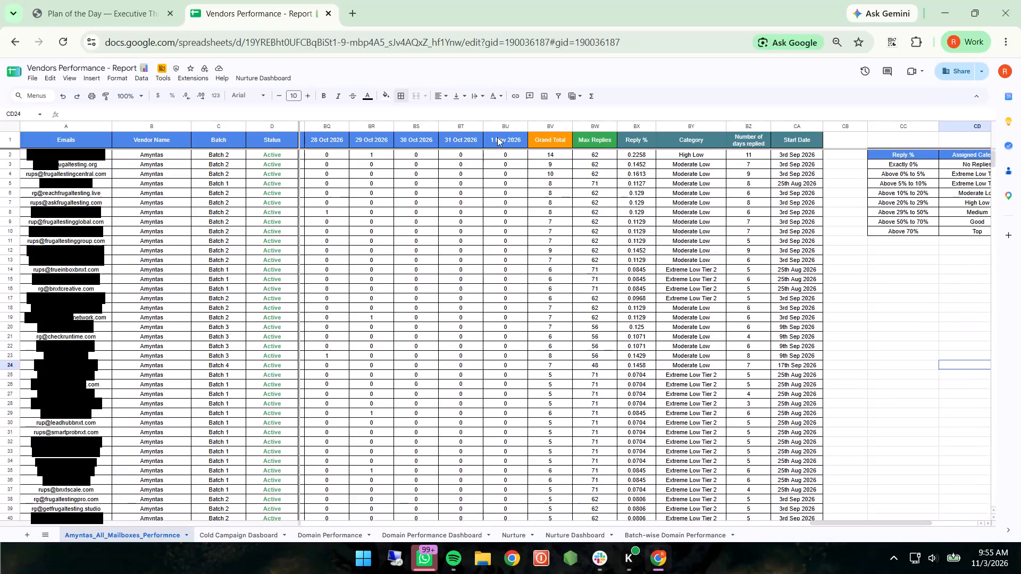
click(507, 128)
right_click(507, 128)
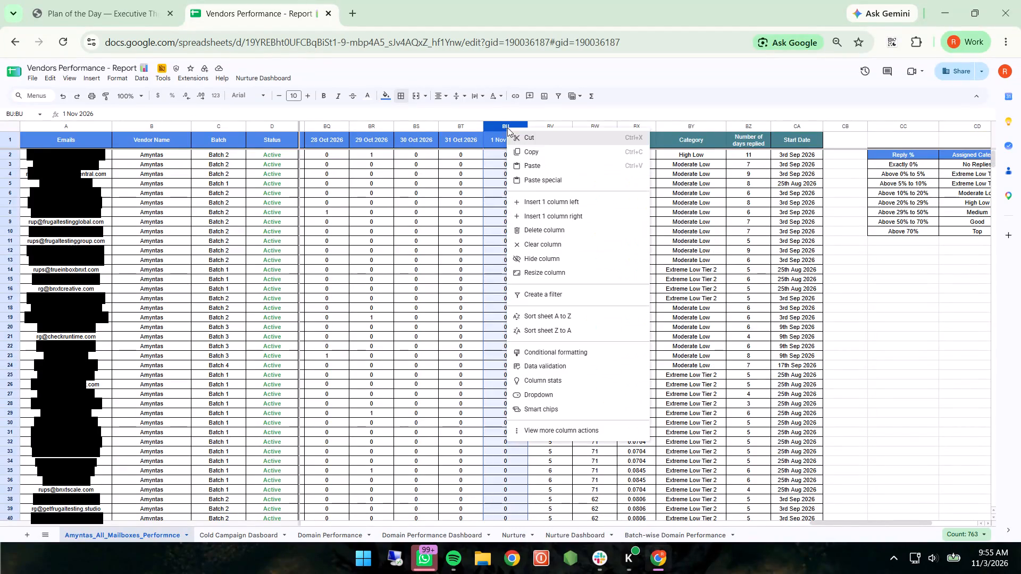
click(565, 214)
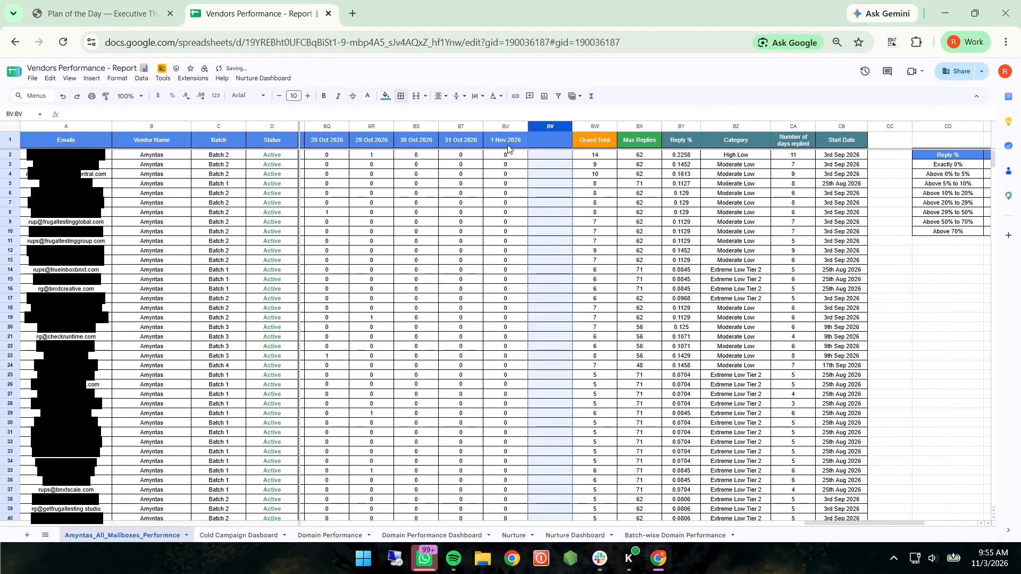
click(507, 145)
key(ctrl+c)
click(539, 143)
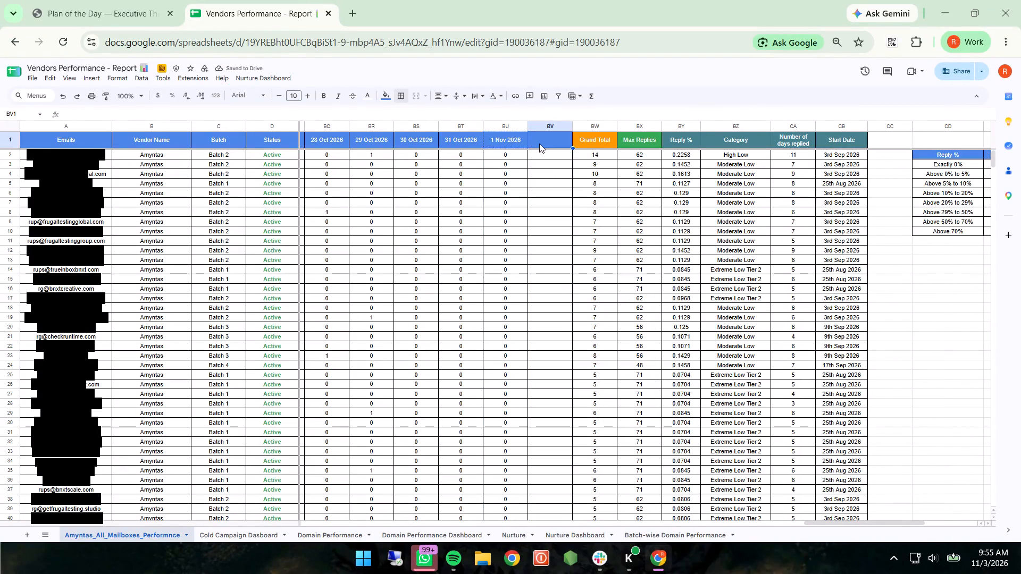
key(ctrl+v)
double_click(552, 141)
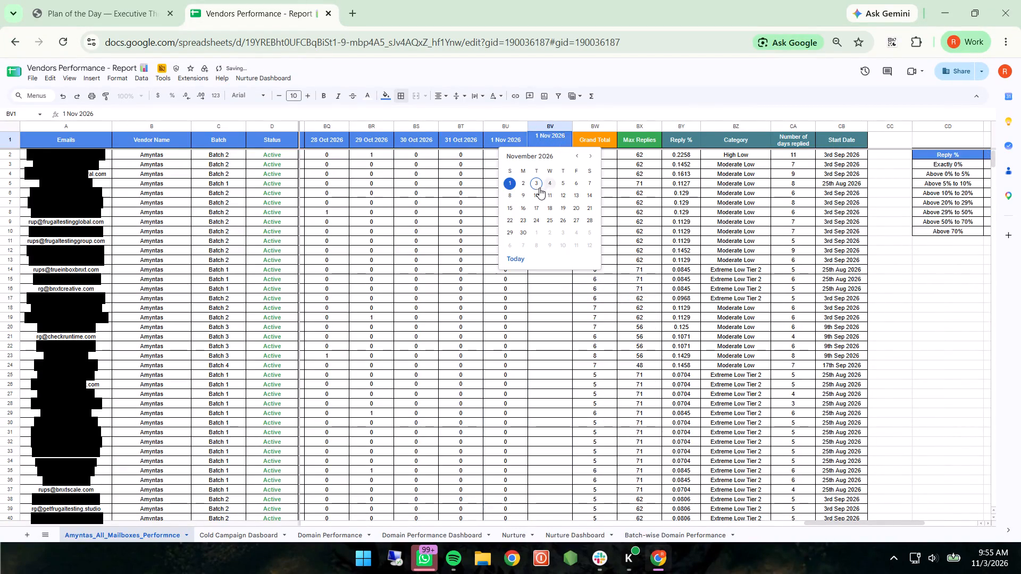
click(524, 184)
click(558, 241)
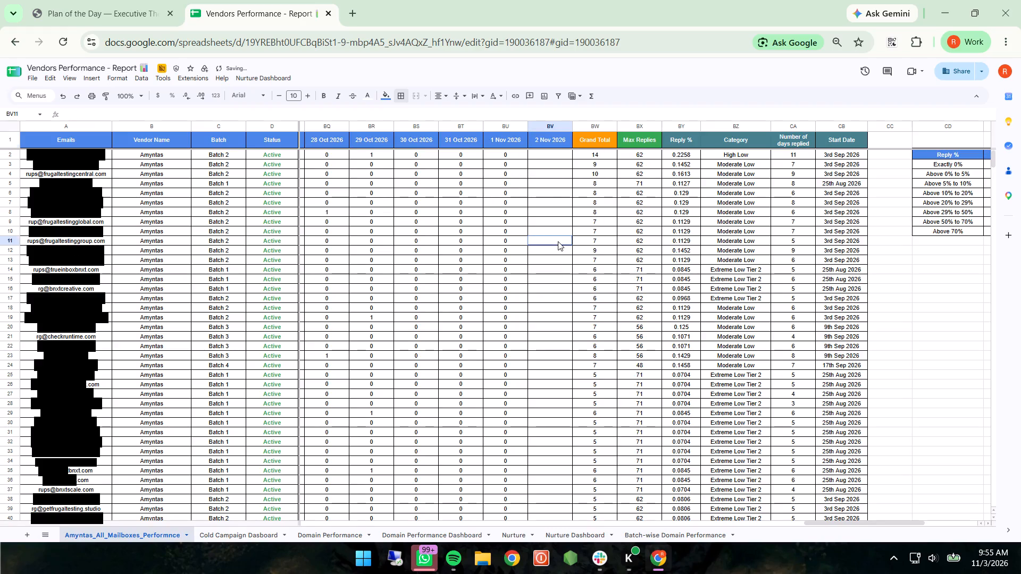
Insert a column after 1 Nov 2026 in the Domain Performance sheet and give it the date header 2 Nov 2026.
click(250, 534)
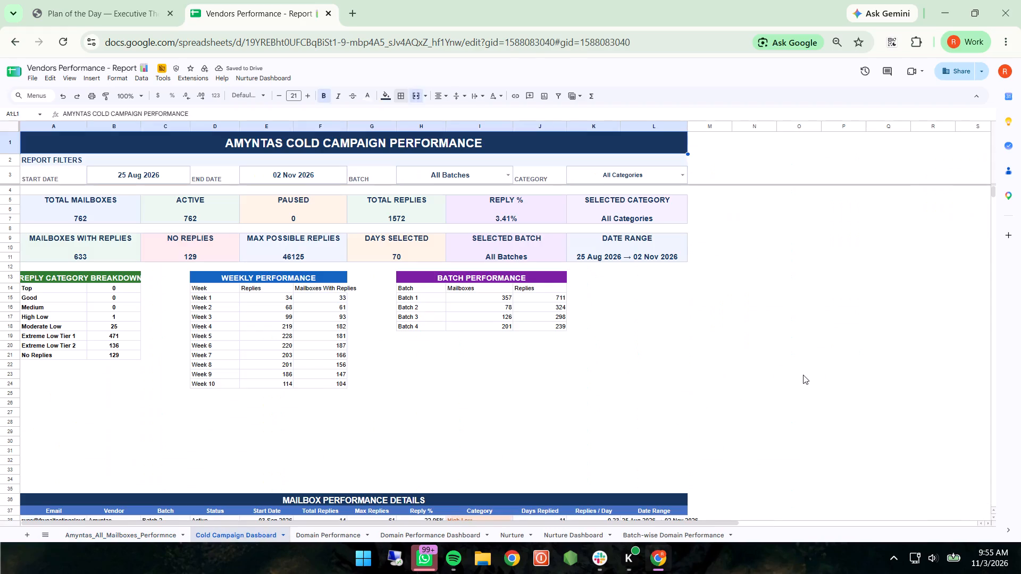
click(803, 375)
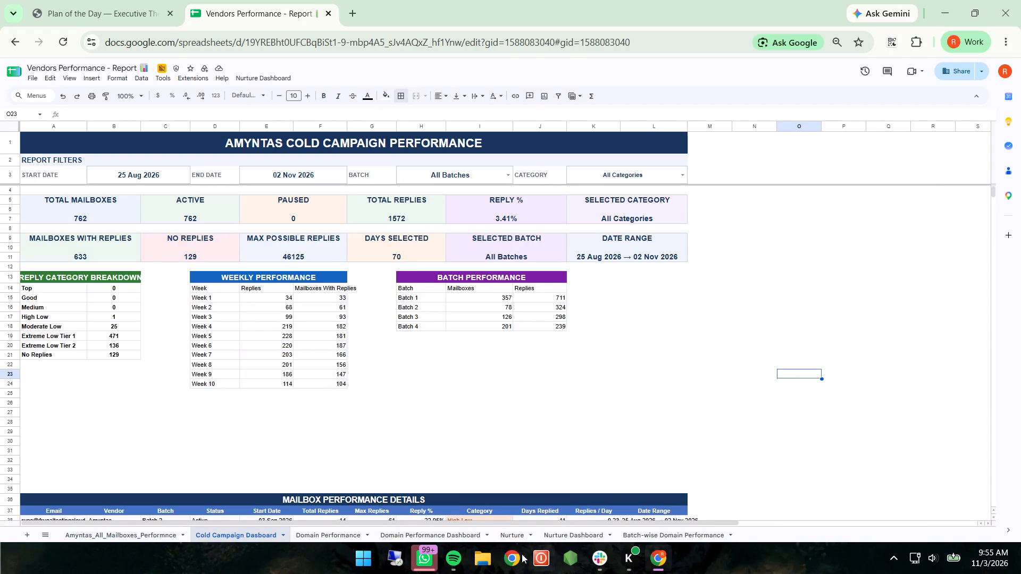
click(337, 528)
scroll(590, 231, left, 7)
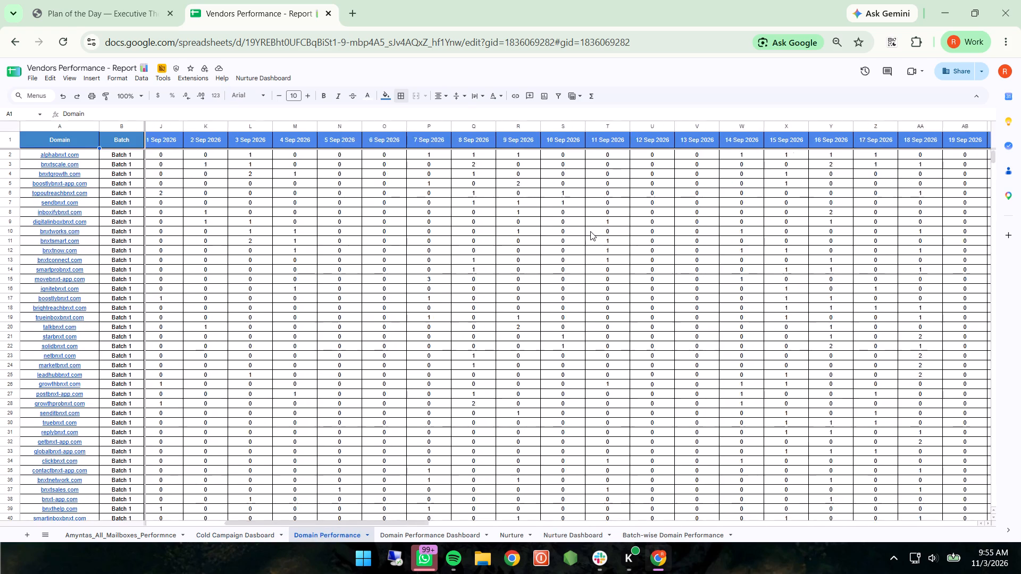
scroll(590, 231, left, 8)
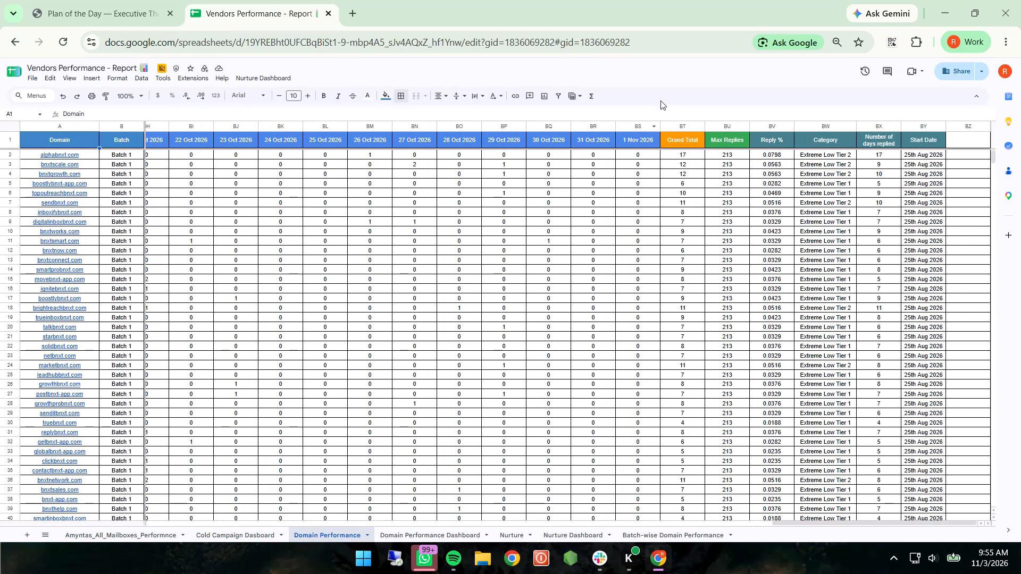
click(634, 129)
right_click(634, 129)
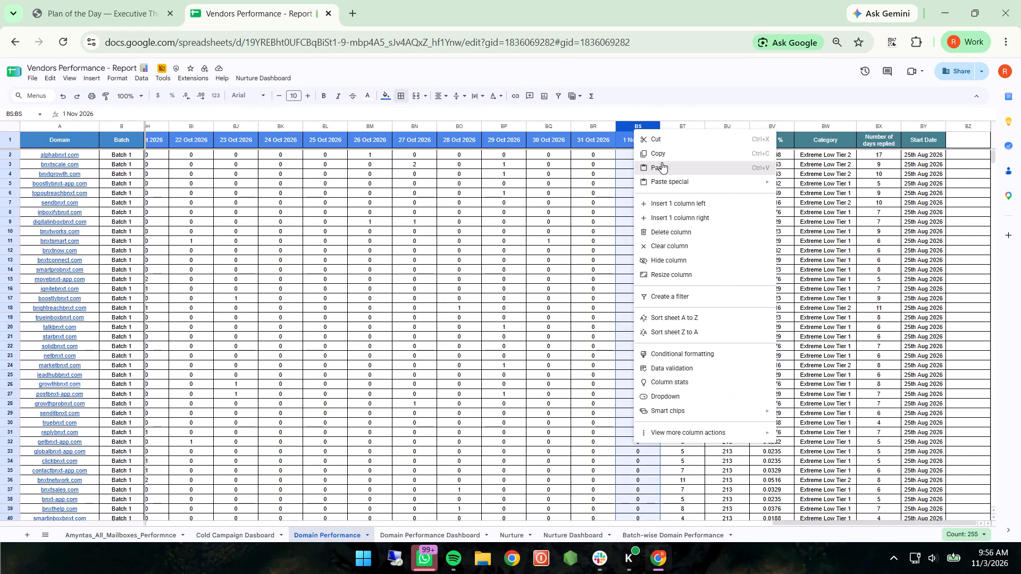
click(682, 213)
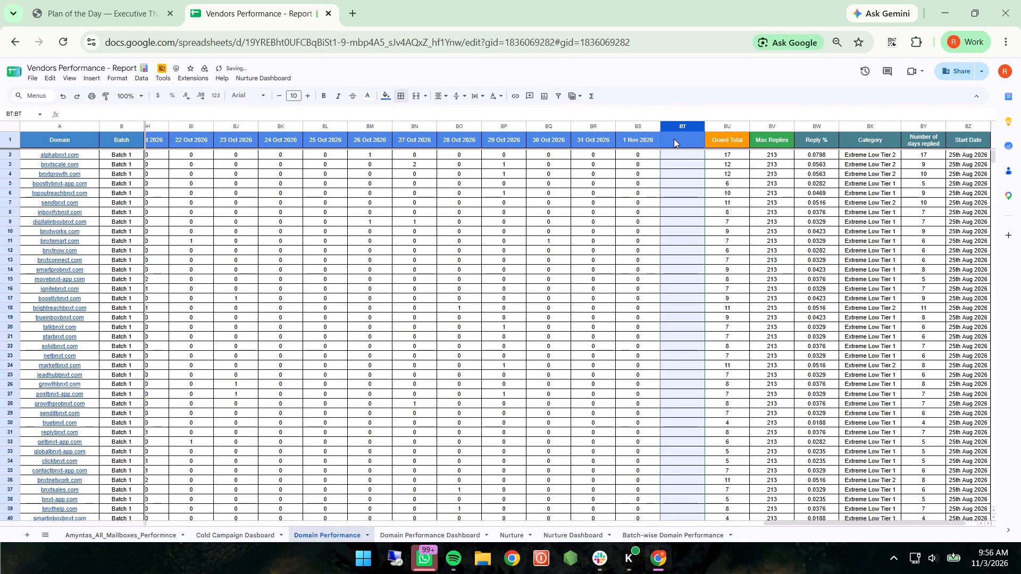
click(674, 139)
key(ctrl+v)
double_click(674, 139)
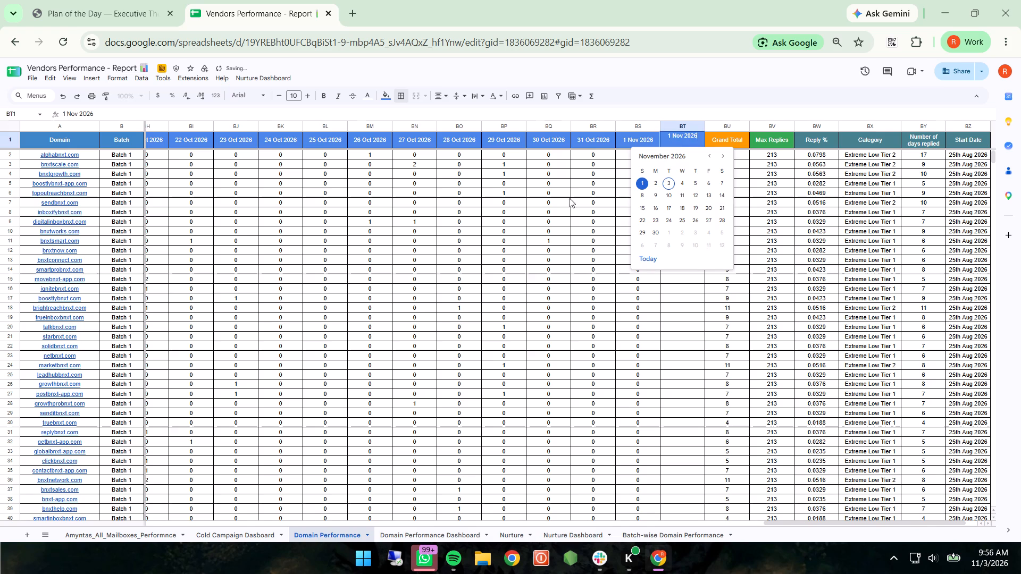
click(654, 180)
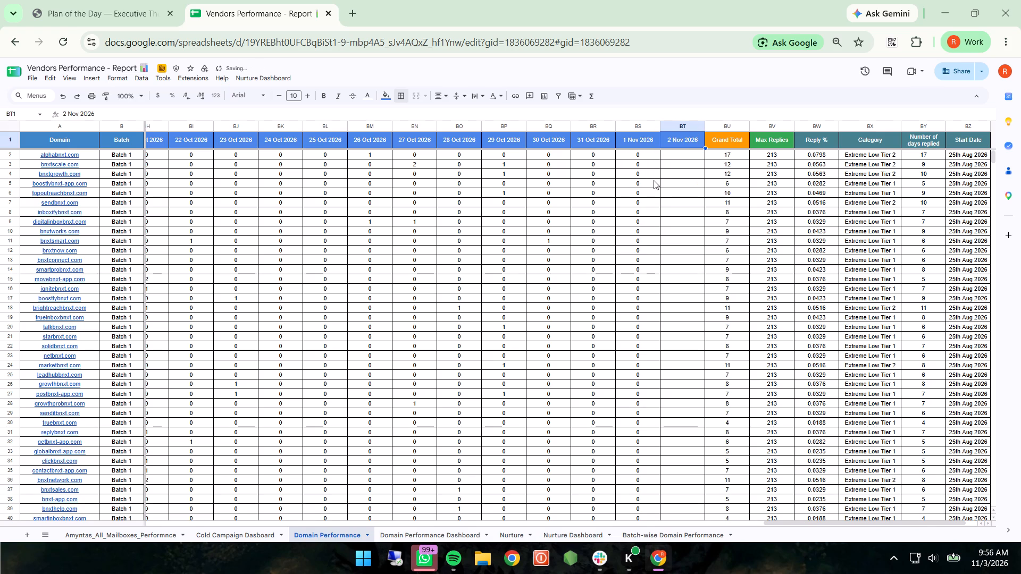
Insert a column after 1 Nov 2026 in the Nurture sheet and give it the date header 2 Nov 2026.
click(514, 526)
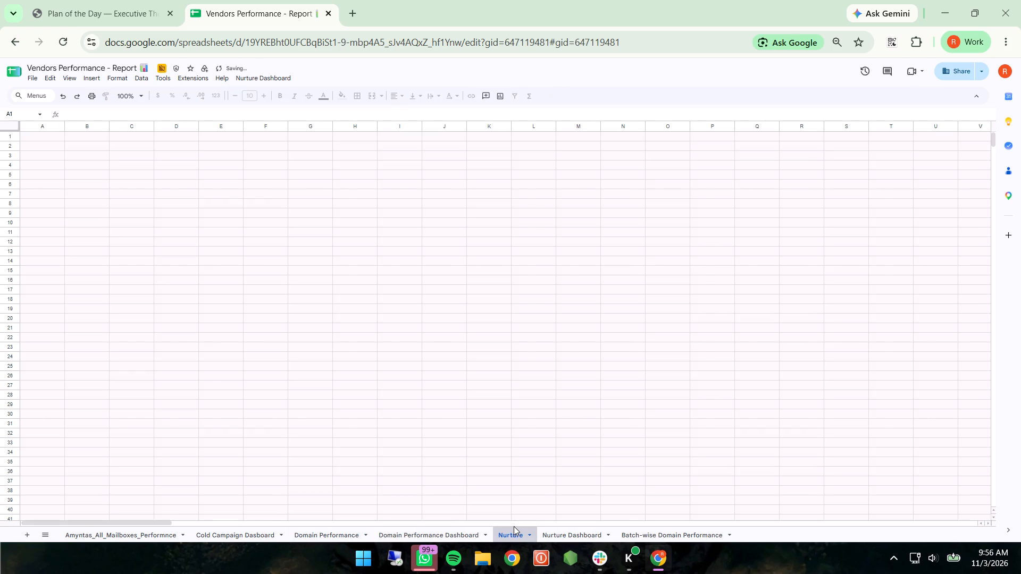
scroll(622, 382, left, 13)
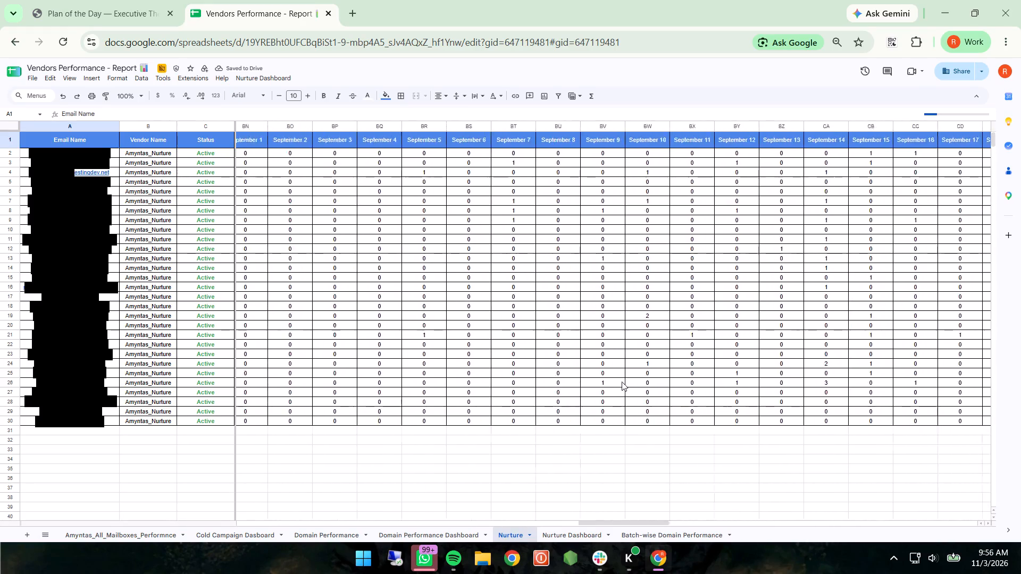
scroll(622, 382, left, 2)
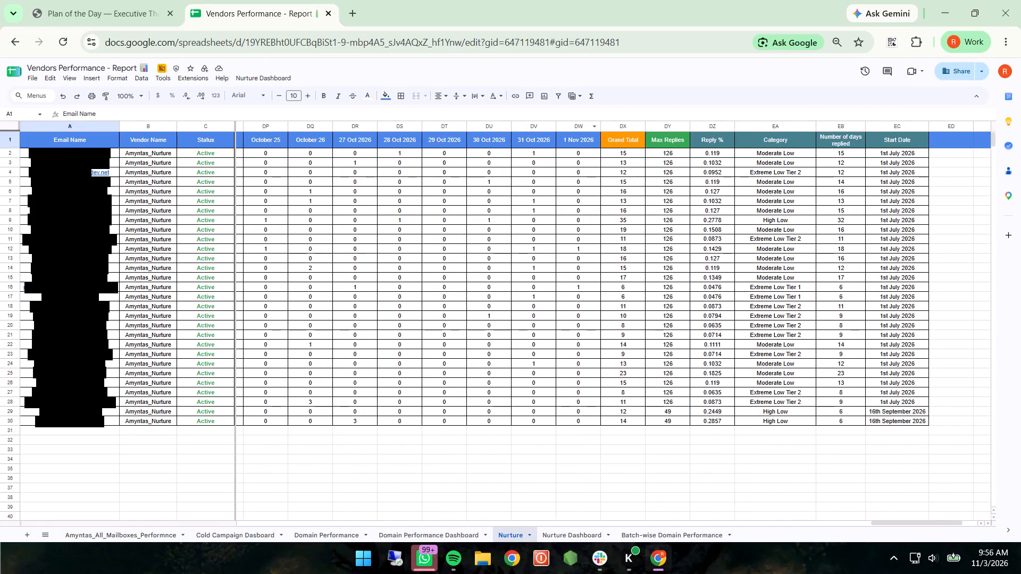
click(579, 130)
click(579, 128)
right_click(579, 128)
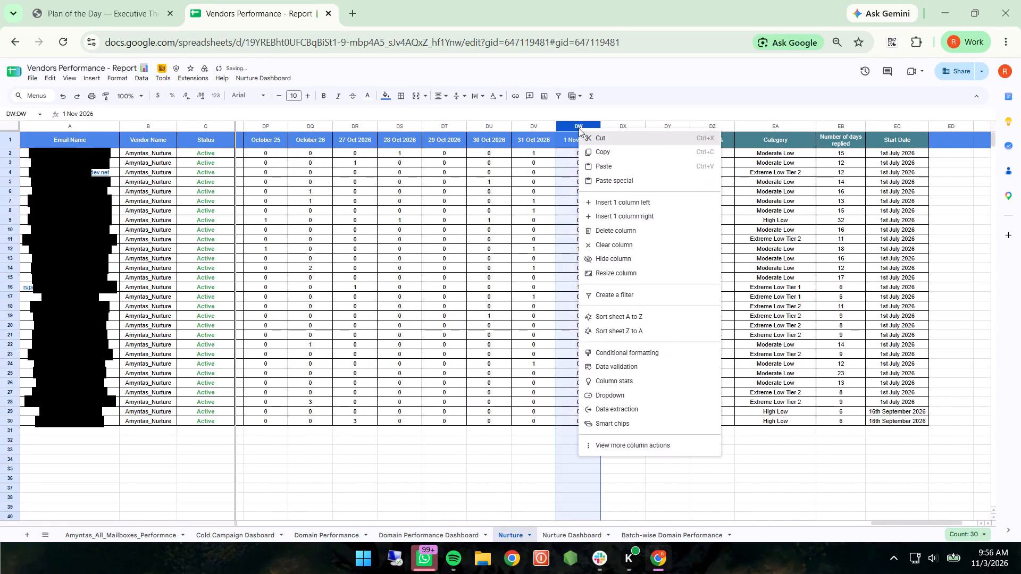
click(639, 213)
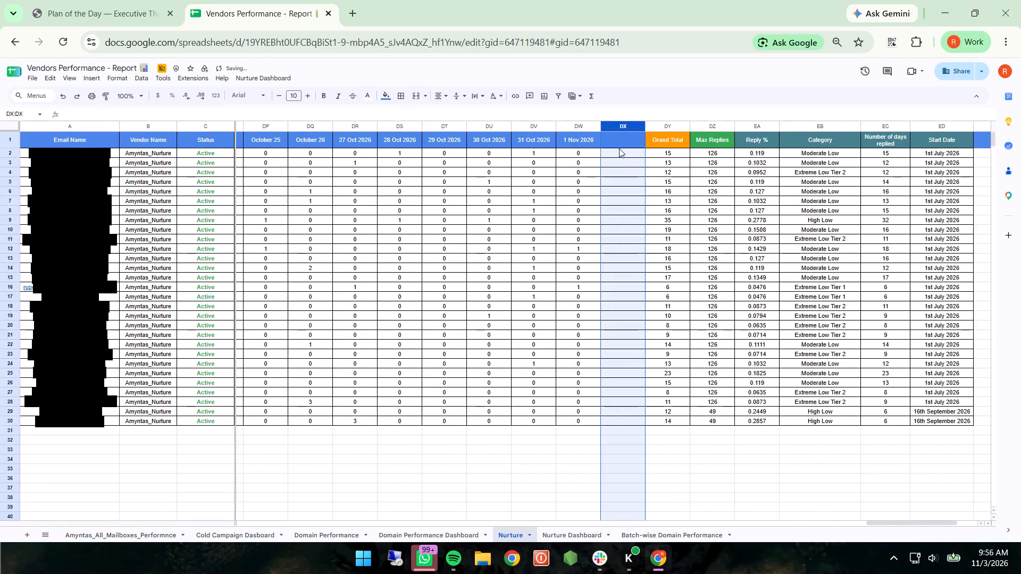
click(619, 148)
key(ctrl+v)
double_click(627, 143)
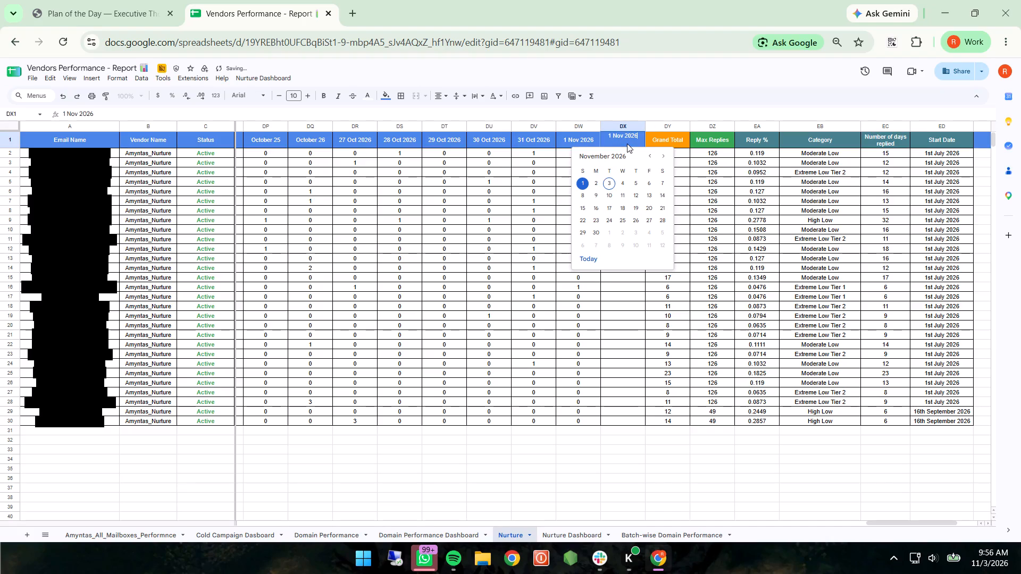
click(599, 182)
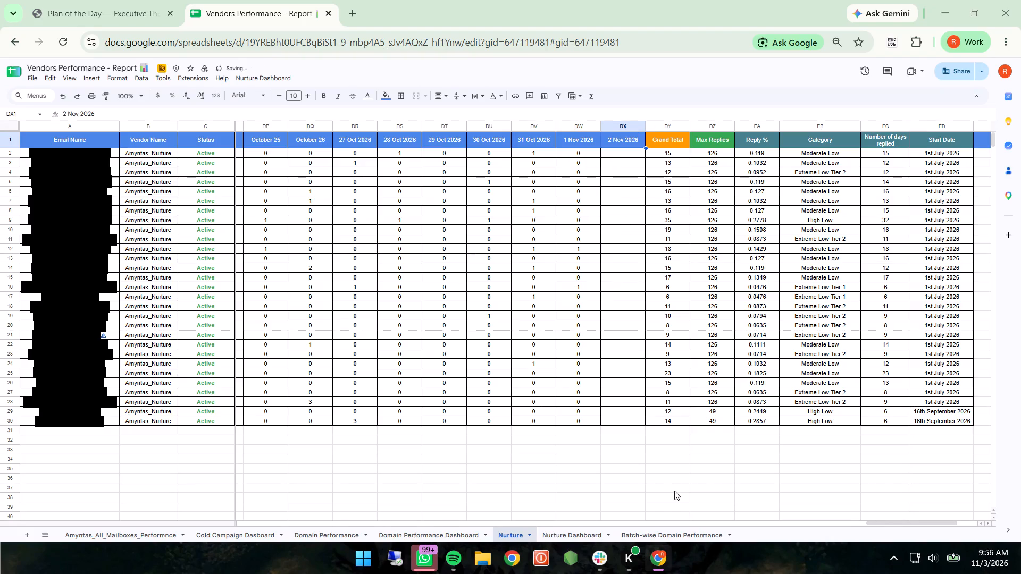
click(633, 465)
scroll(633, 465, right, 1)
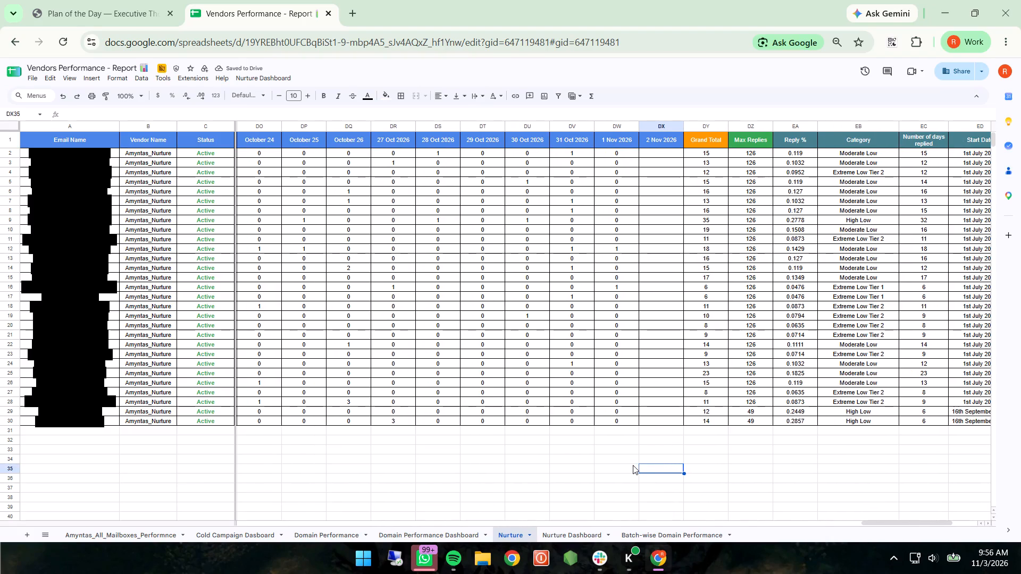
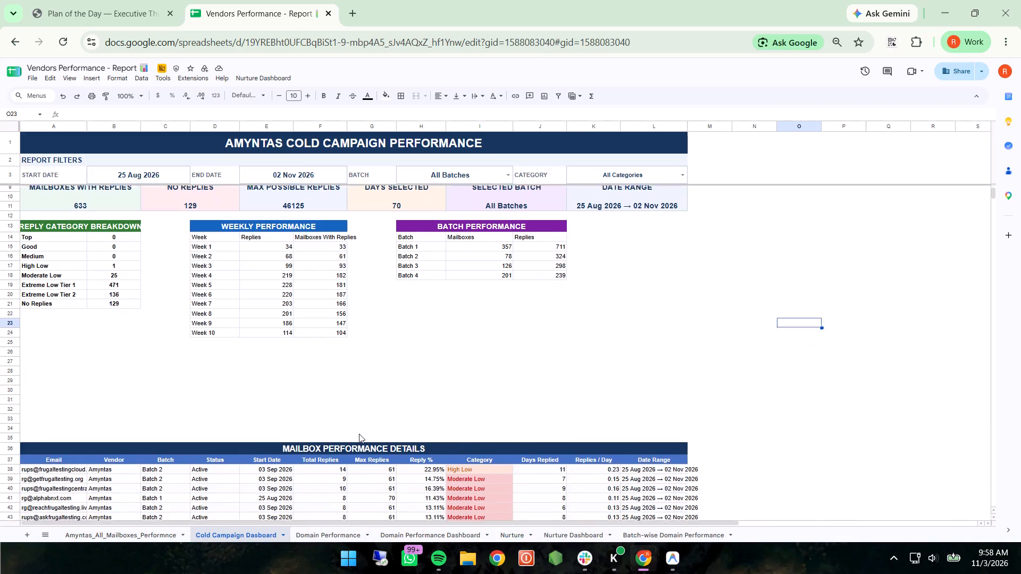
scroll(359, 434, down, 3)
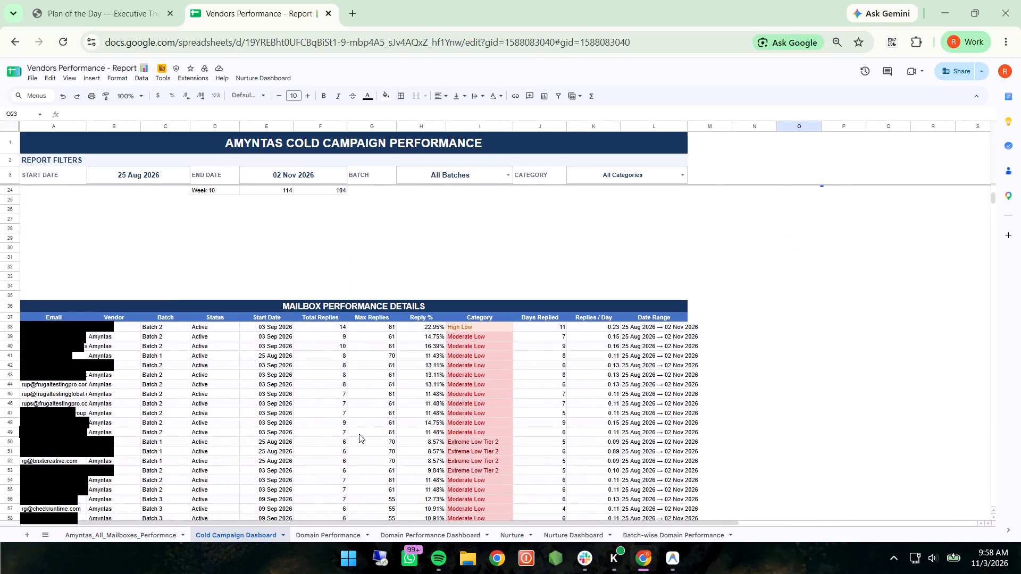
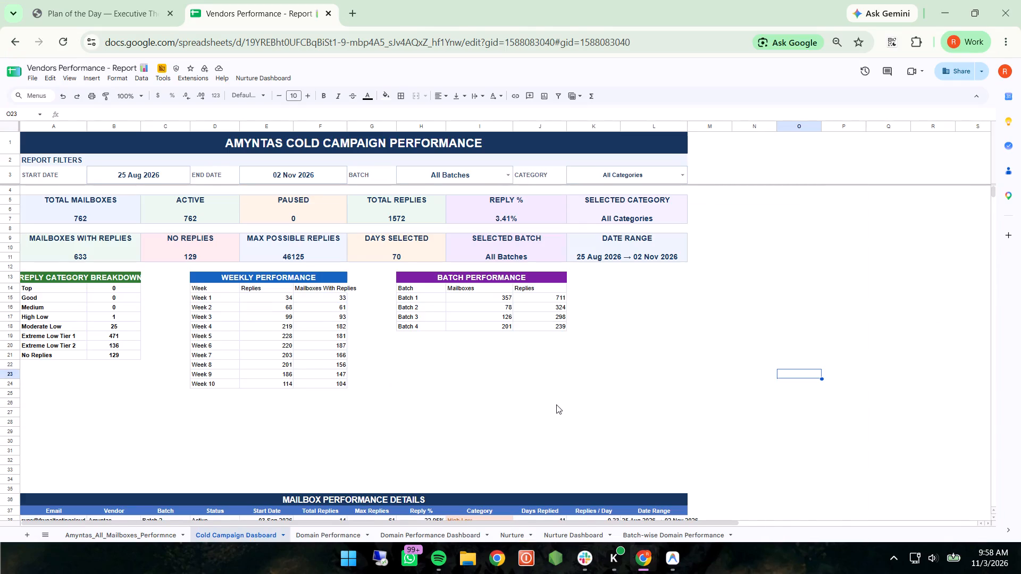
Review the Cold Campaign Dashboard's summary tables and its Mailbox Performance Details list through the last mailbox row.
scroll(556, 404, down, 1)
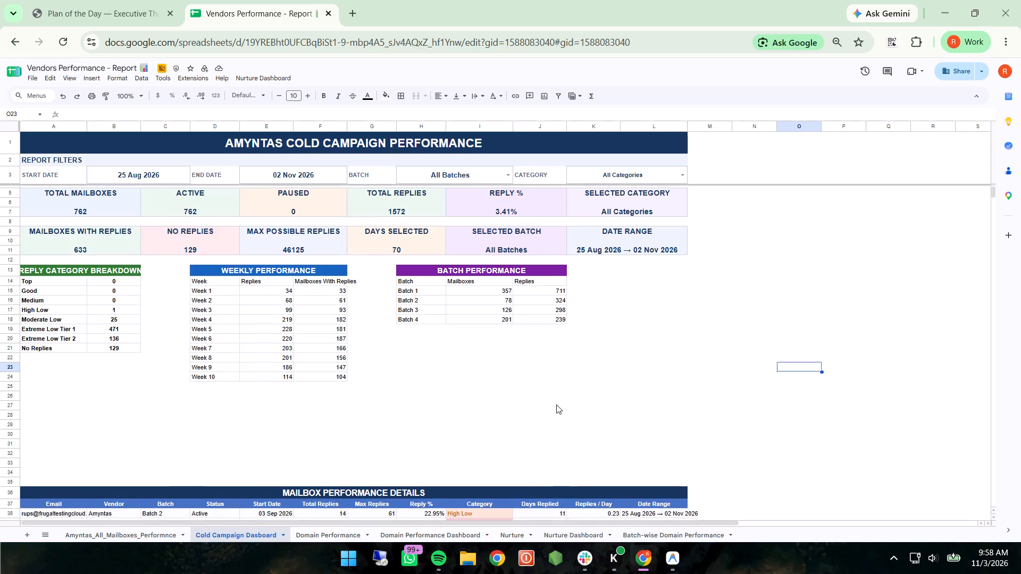
scroll(556, 404, down, 1)
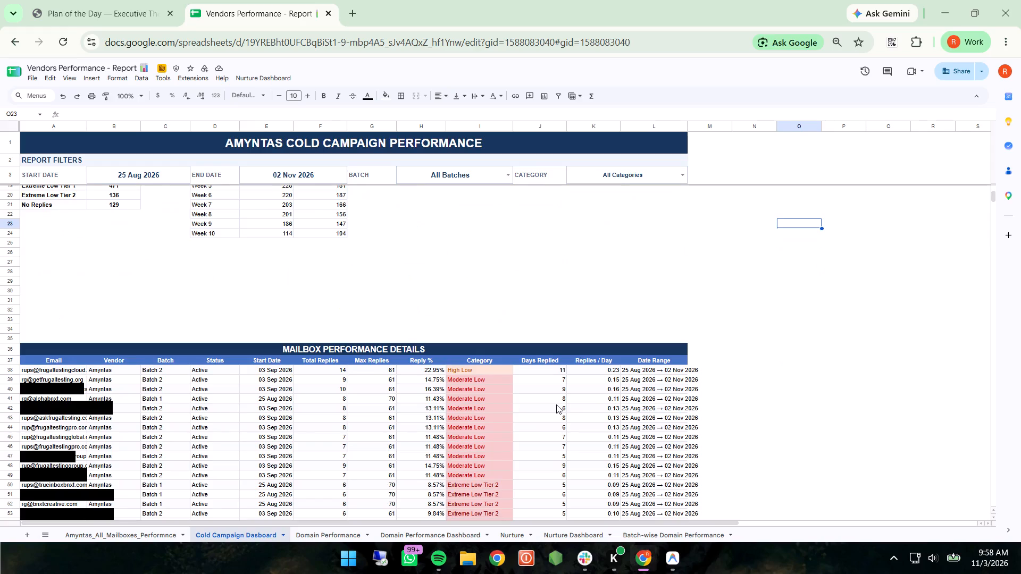
scroll(556, 404, down, 2)
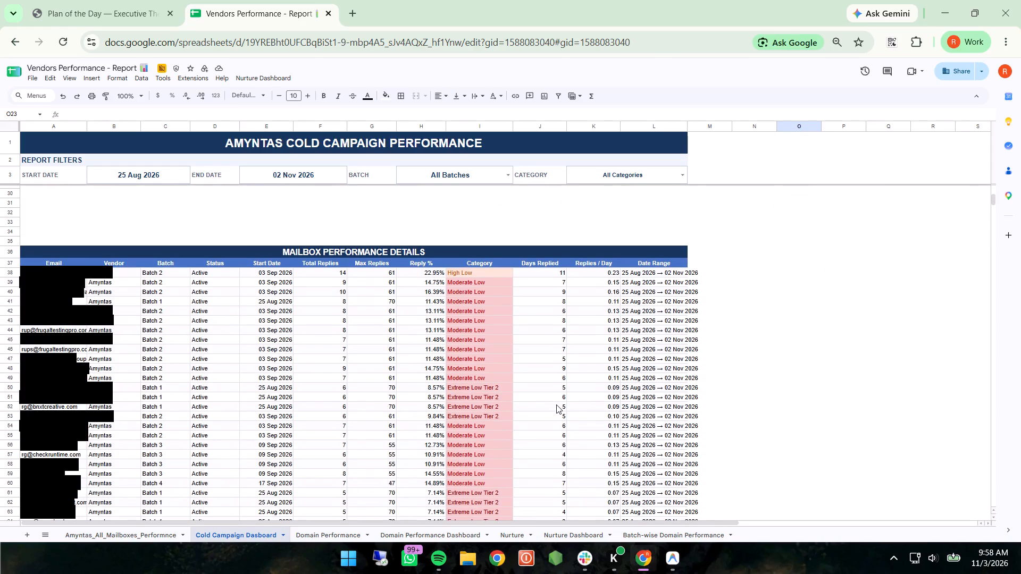
scroll(556, 404, down, 3)
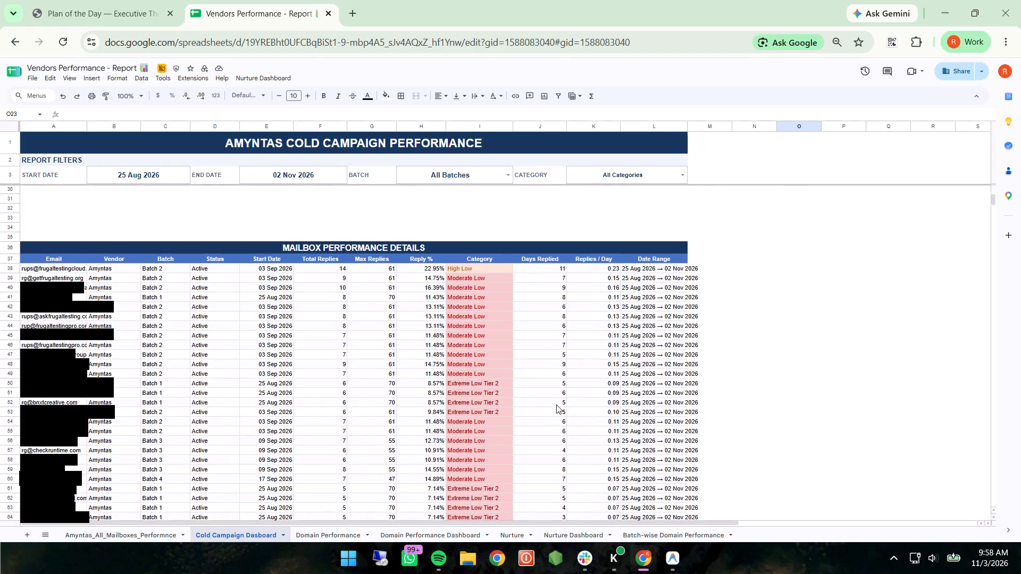
scroll(556, 404, down, 1)
scroll(556, 404, up, 7)
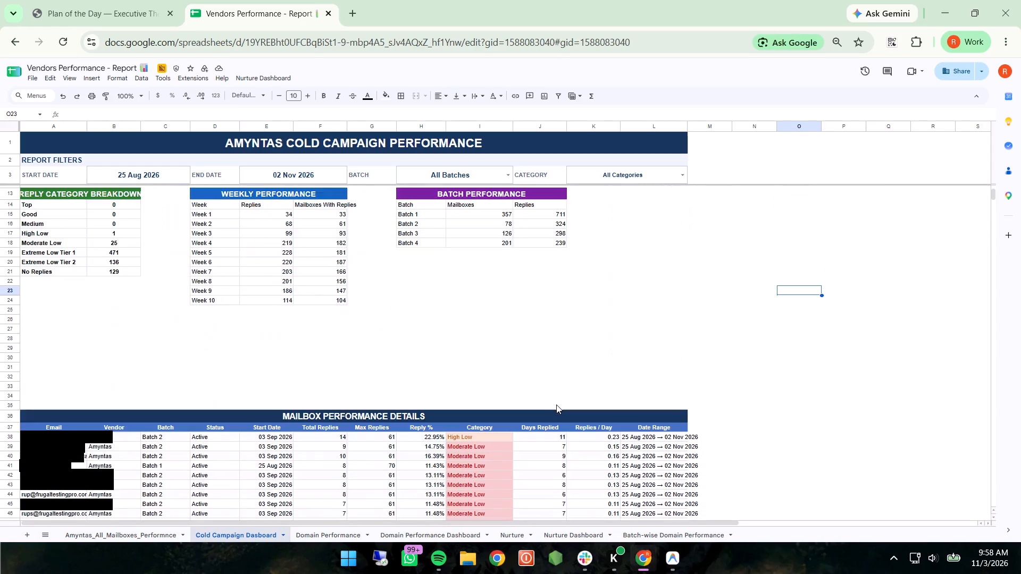
scroll(556, 404, down, 4)
scroll(556, 404, up, 1)
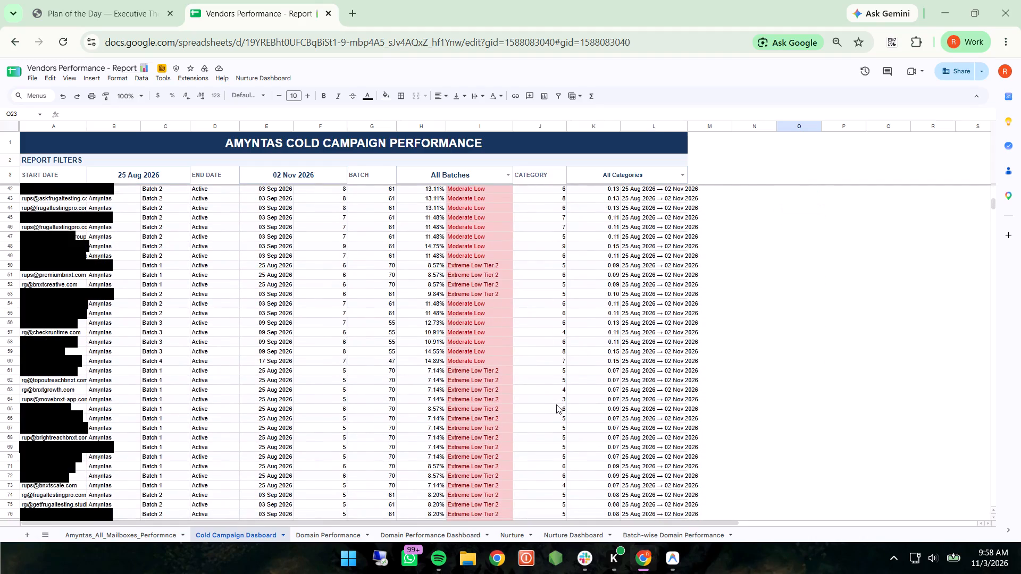
scroll(556, 404, up, 1)
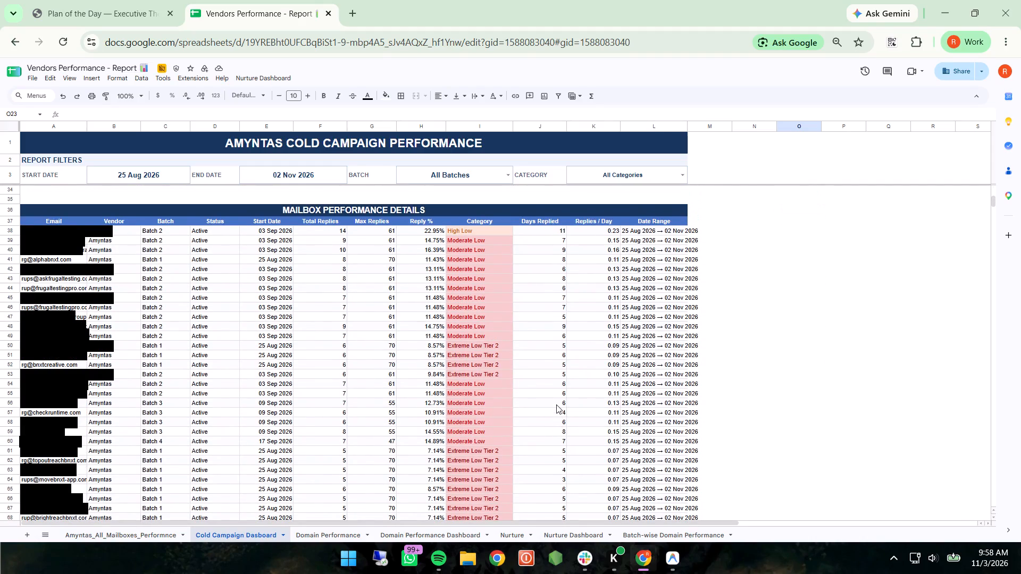
scroll(556, 404, up, 7)
scroll(556, 404, down, 3)
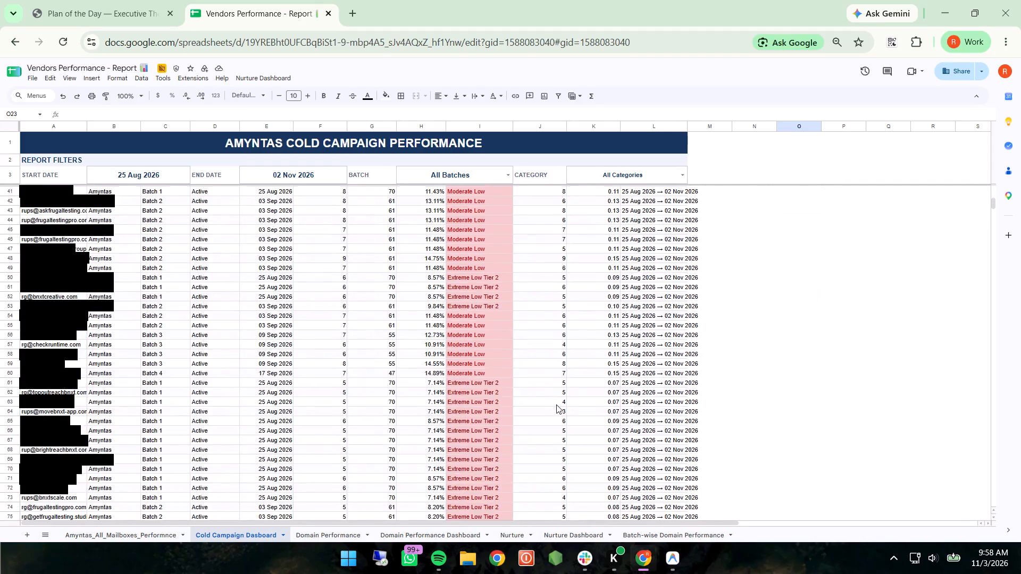
scroll(556, 404, down, 7)
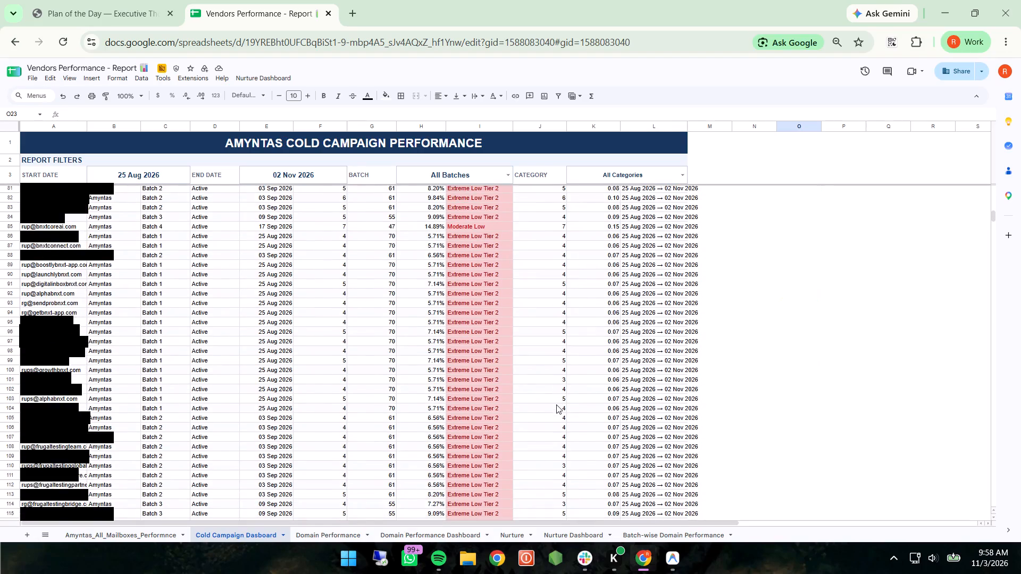
scroll(556, 404, down, 10)
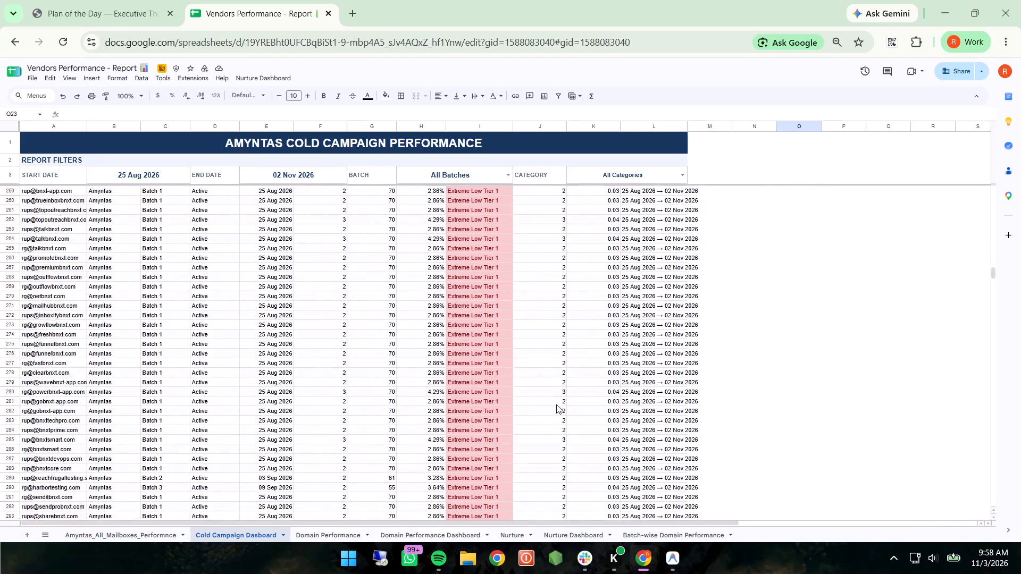
scroll(556, 404, down, 10)
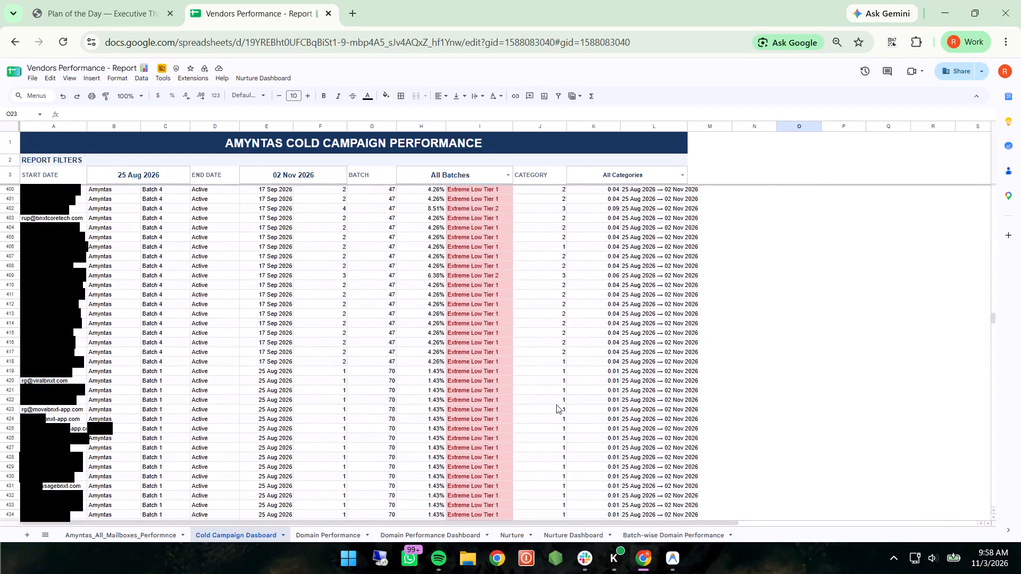
scroll(556, 404, down, 4)
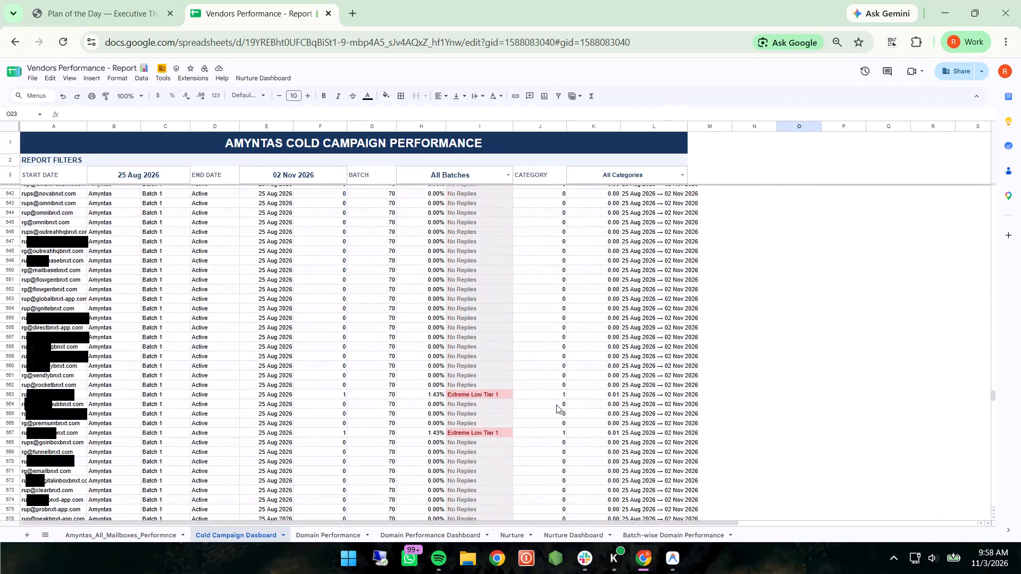
scroll(556, 404, down, 8)
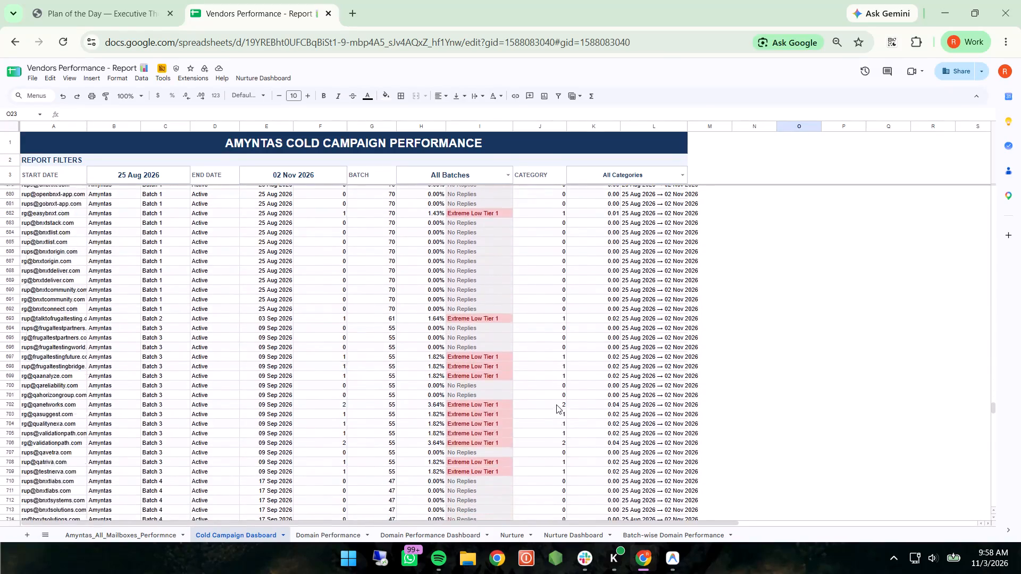
scroll(556, 404, down, 7)
scroll(556, 404, up, 2)
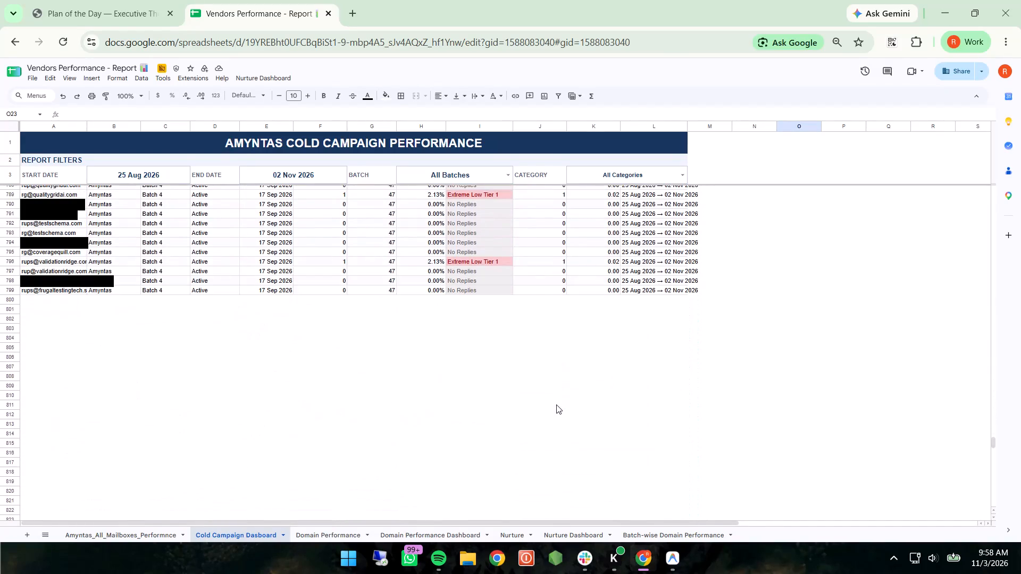
scroll(556, 404, up, 10)
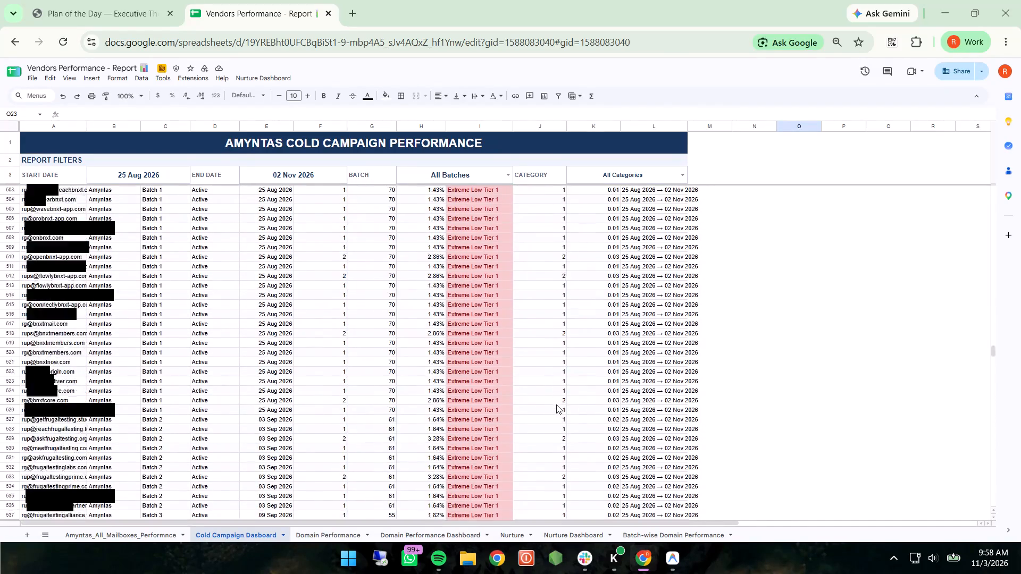
scroll(556, 404, up, 13)
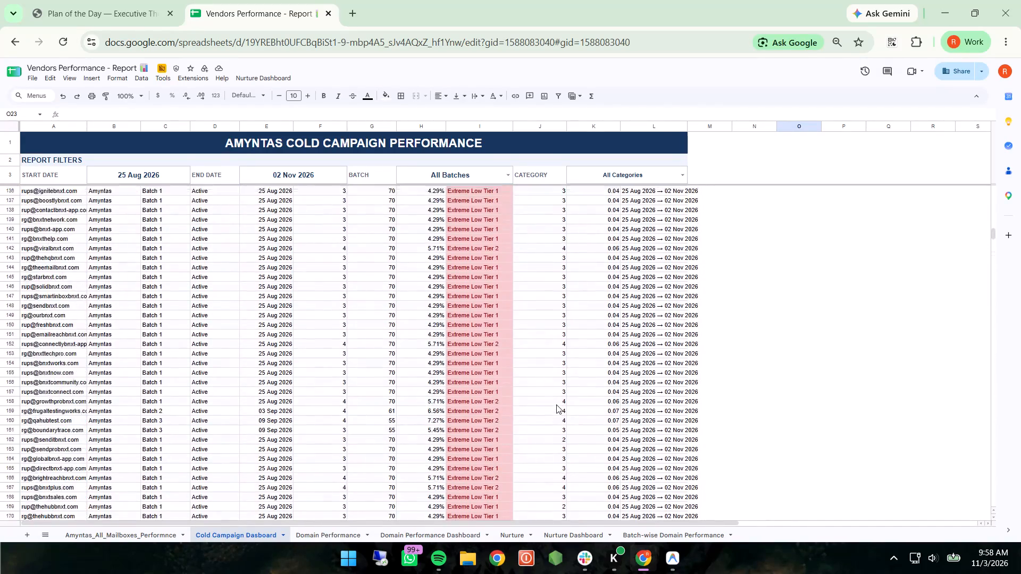
scroll(556, 404, up, 5)
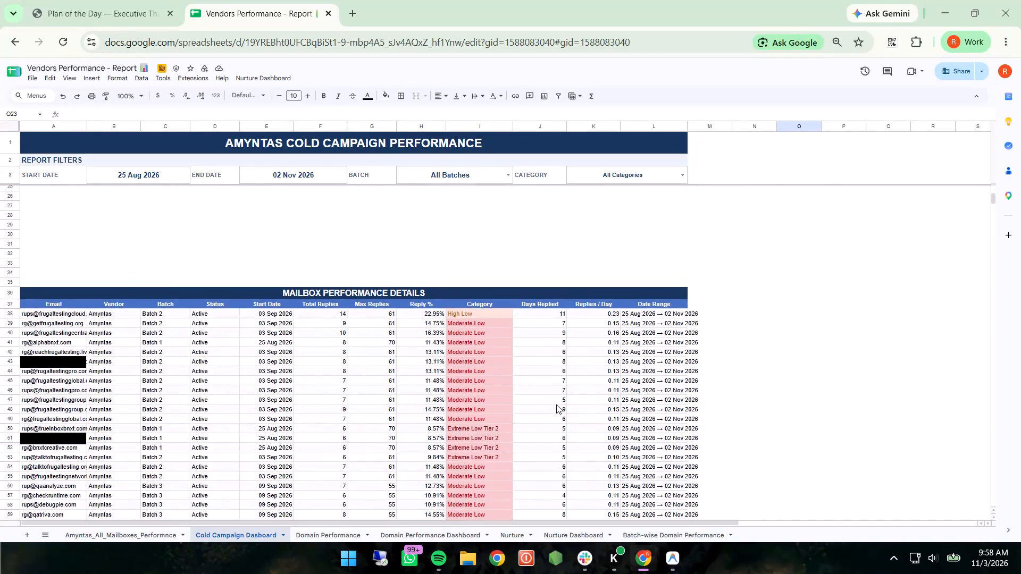
scroll(556, 404, up, 3)
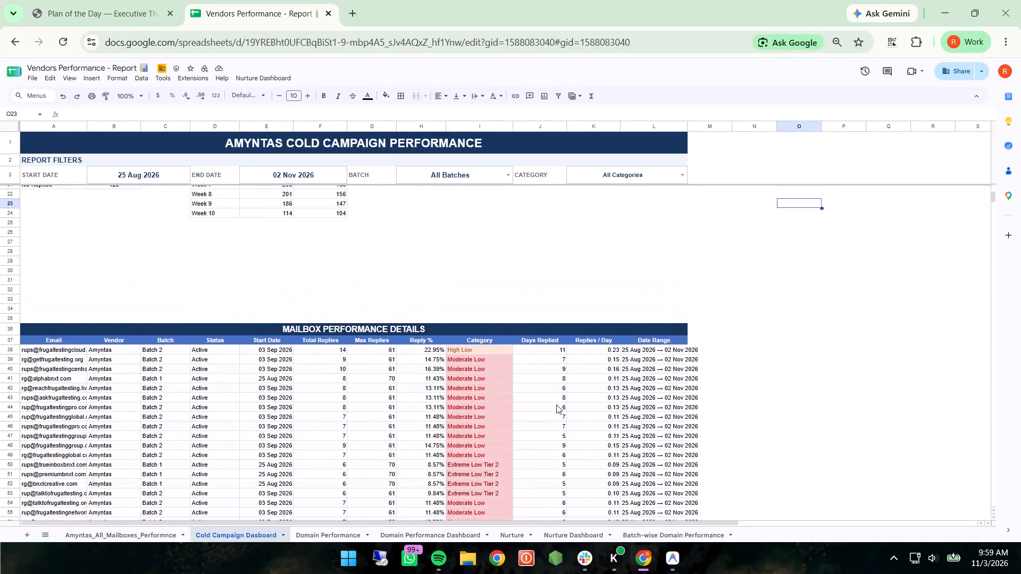
scroll(556, 404, up, 1)
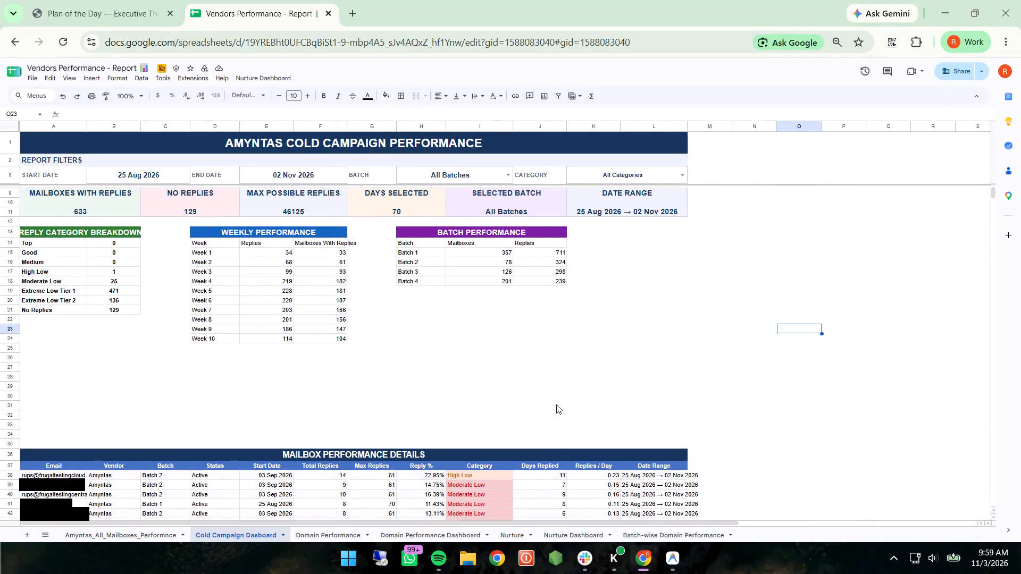
scroll(556, 404, up, 2)
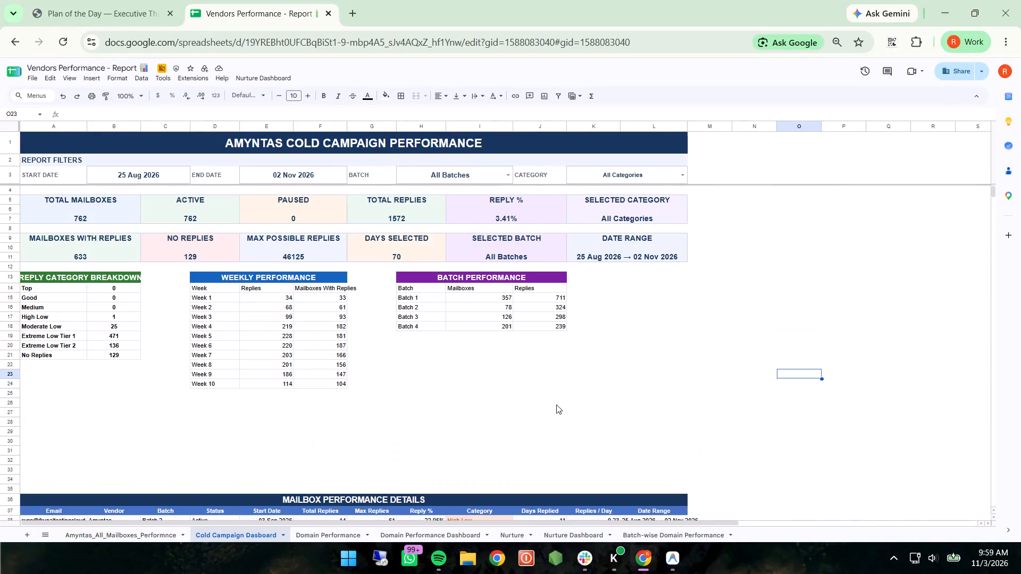
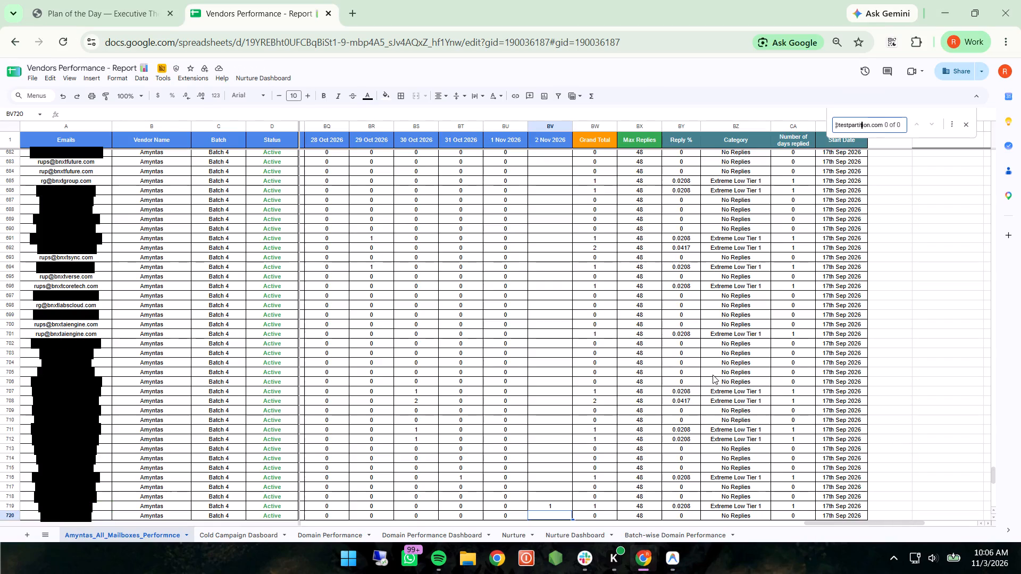
key(Right)
key(BackSpace)
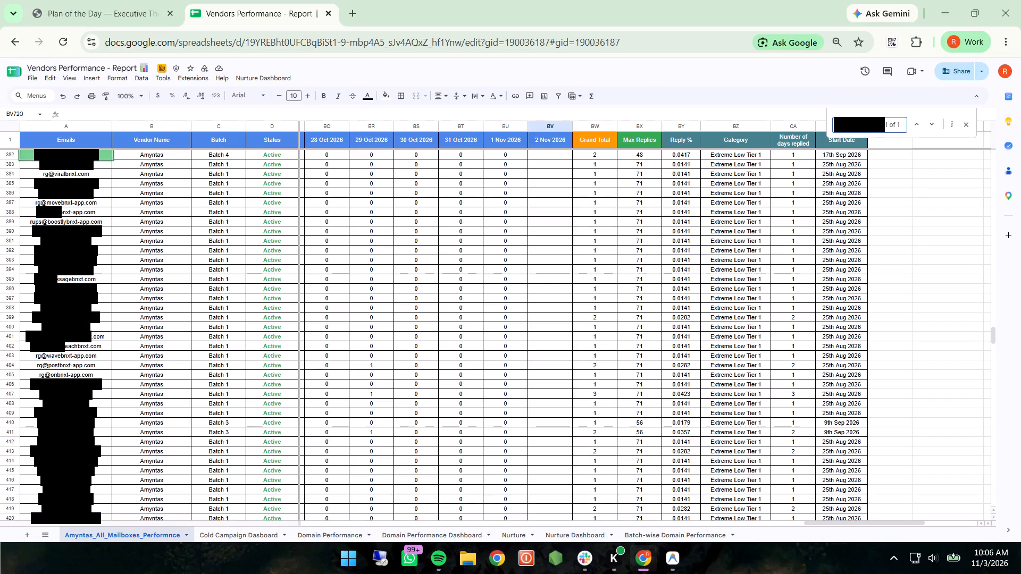
click(548, 153)
key(1)
key(Return)
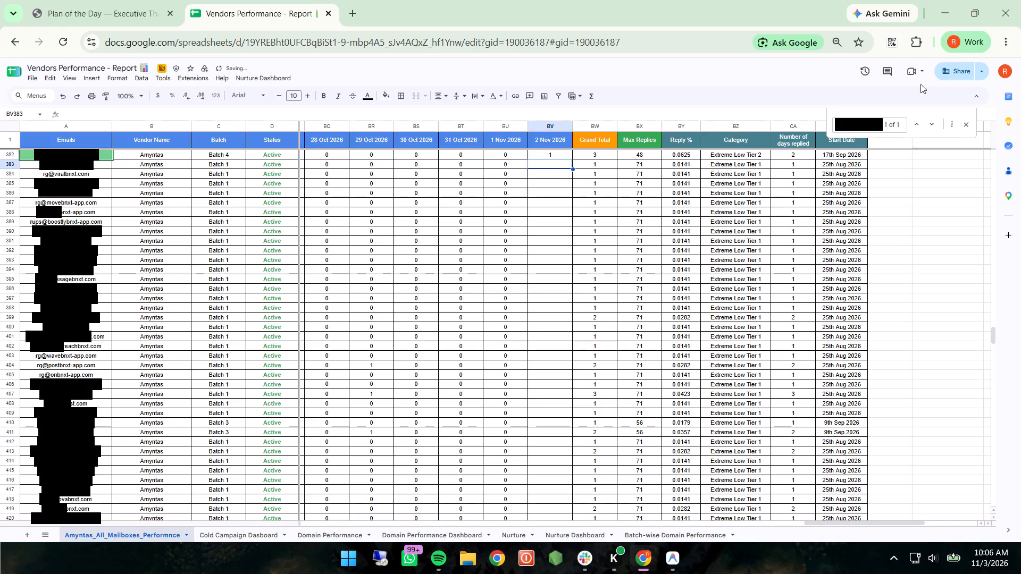
click(967, 122)
Copy the 0 from row 2 under 1 Nov 2026 and fill it into the blank 2 Nov 2026 cells in rows 2 to 11.
scroll(588, 285, up, 6)
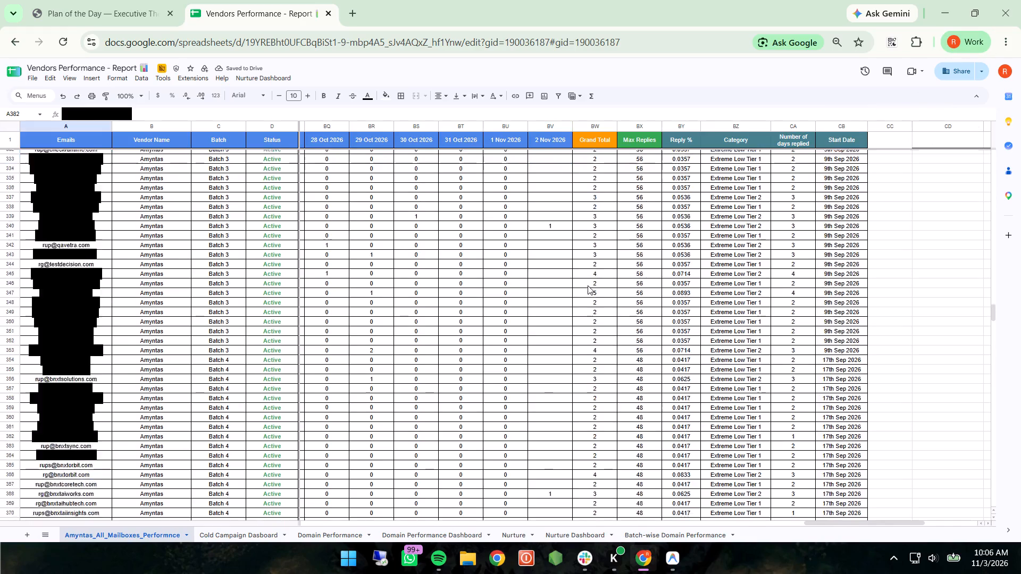
scroll(588, 285, up, 20)
scroll(588, 285, up, 5)
click(508, 154)
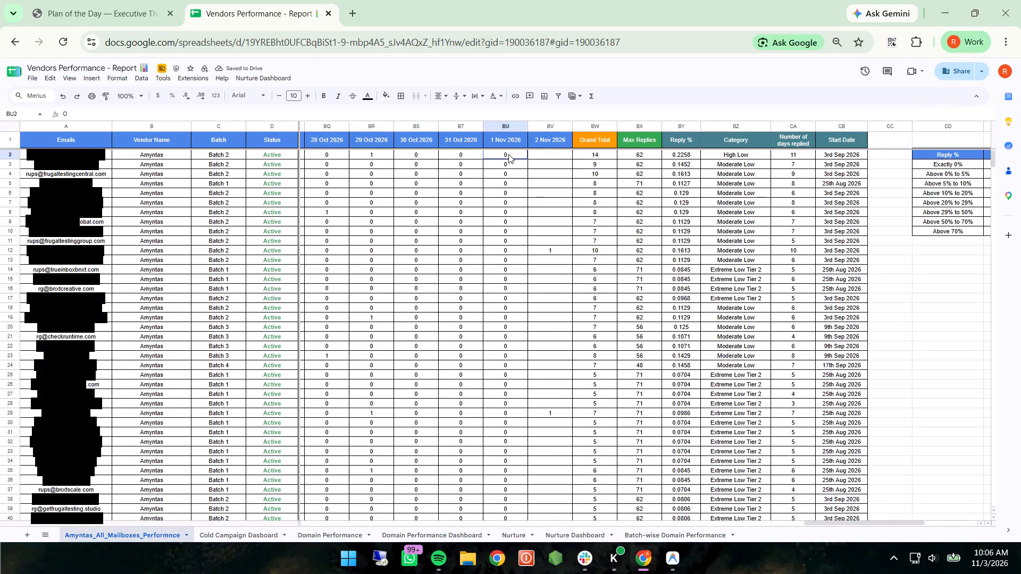
key(ctrl+c)
key(Right)
key(shift+Down)
key(shift+Down)
key(shift+Down)
key(shift+Down)
key(shift+Down)
key(shift+Down)
key(shift+Down)
key(shift+Down)
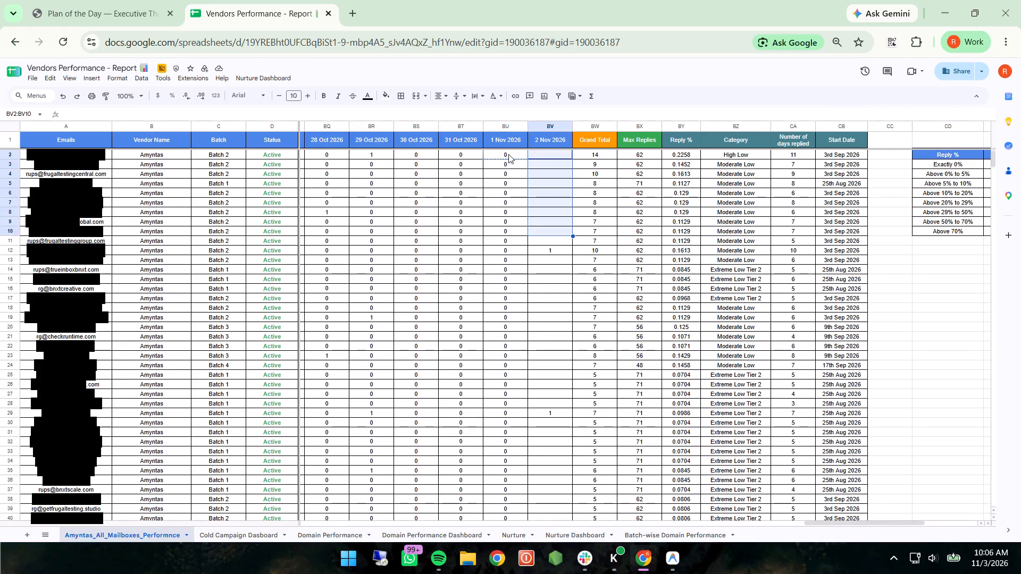
key(shift+Down)
key(ctrl+v)
Fill the blank 2 Nov 2026 cells in rows 13 to 28 with the copied 0.
click(553, 260)
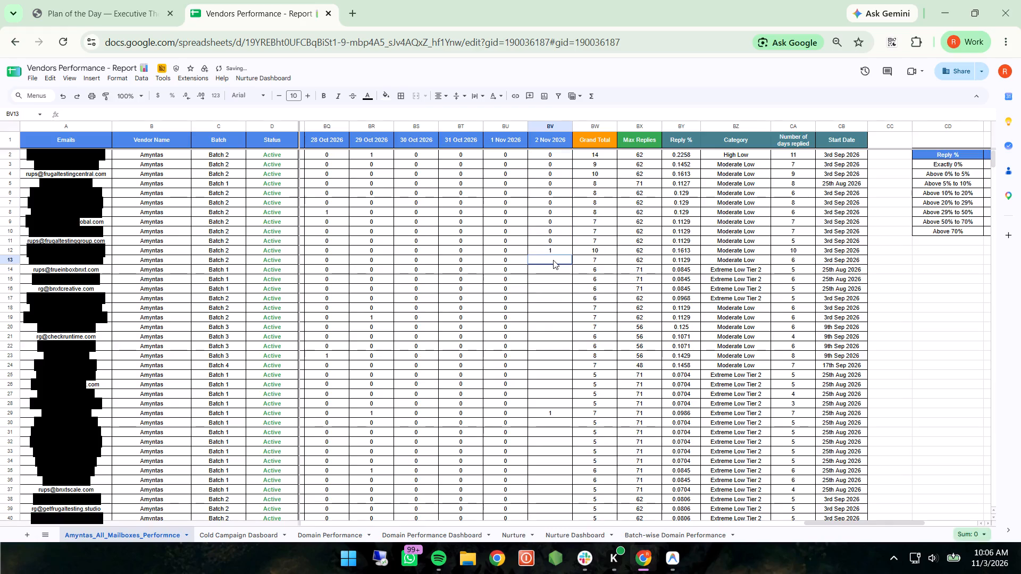
key(shift+Down)
key(shift+Down)
key(shift+Down)
key(shift+Down)
key(shift+Down)
key(shift+Down)
key(shift+Down)
key(shift+Down)
key(shift+Down)
key(shift+Down)
key(shift+Down)
key(shift+Down)
key(shift+Down)
key(shift+Down)
key(shift+Down)
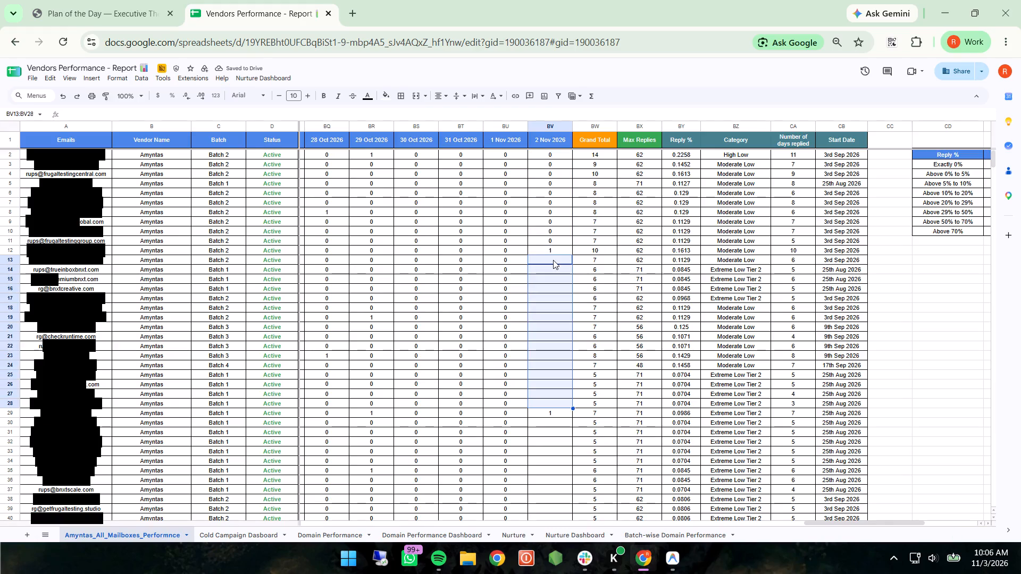
key(ctrl+v)
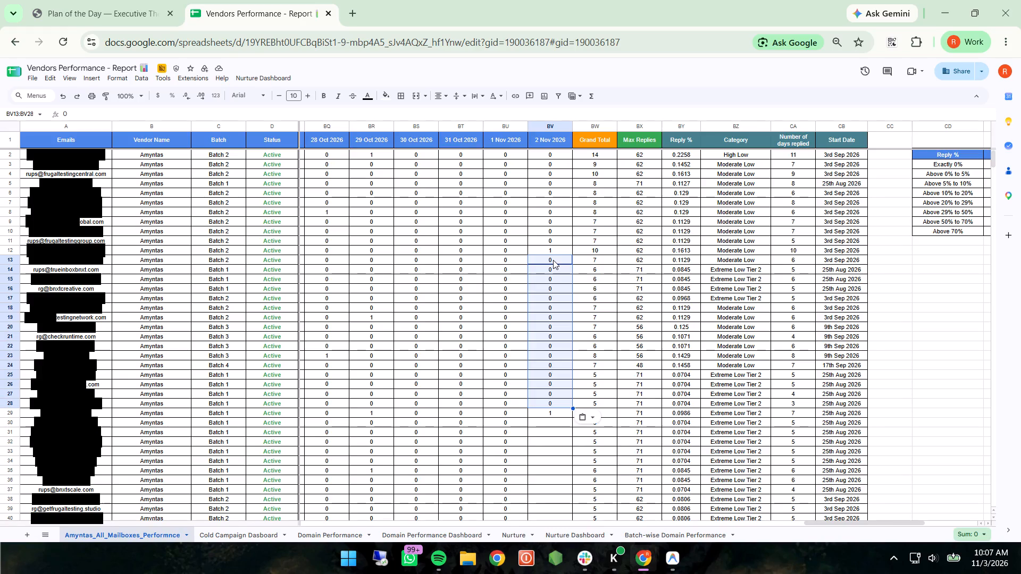
Fill the blank 2 Nov 2026 cells in rows 30 to 87 with the copied 0, stopping above the row holding 1.
click(558, 424)
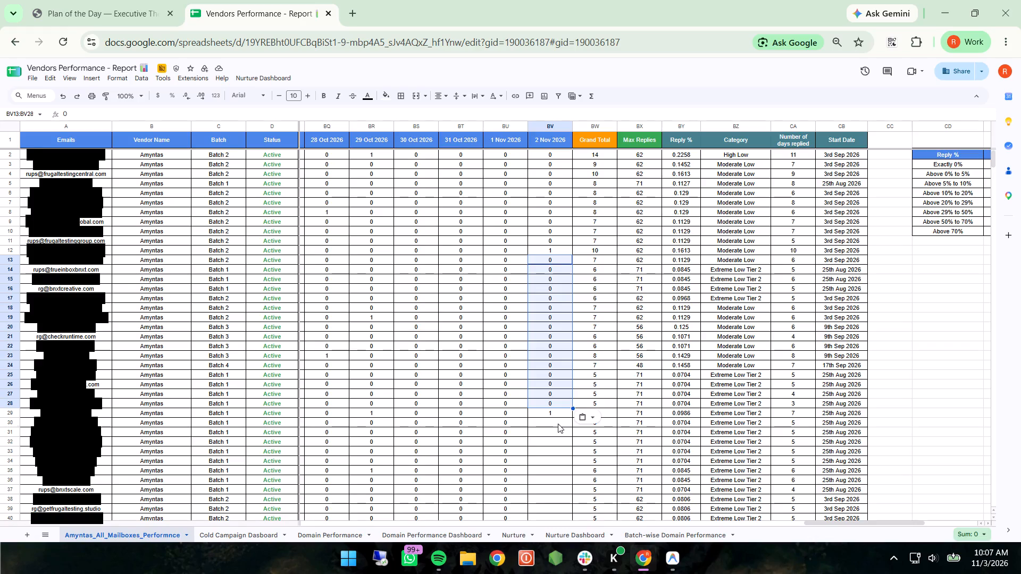
scroll(558, 424, down, 2)
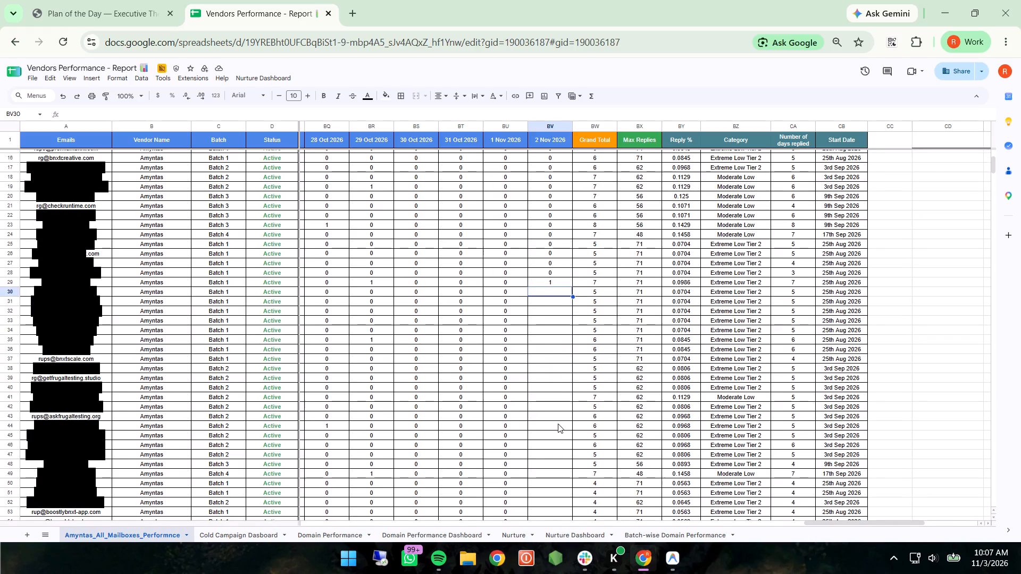
key(shift+Down)
key(shift+Down)
key(shift+Down)
key(shift+Down)
key(shift+Down)
key(shift+Down)
key(shift+Down)
key(shift+Down)
key(shift+Down)
key(shift+Down)
key(shift+Down)
key(shift+Down)
key(shift+Down)
key(shift+Down)
key(shift+Down)
key(shift+Down)
key(shift+Down)
key(shift+Down)
key(shift+Down)
key(shift+Down)
key(shift+Down)
key(shift+Down)
key(shift+Down)
key(shift+Down)
key(shift+Down)
key(shift+Down)
key(shift+Down)
key(shift+Down)
key(shift+Down)
key(shift+Down)
key(shift+Down)
key(shift+Down)
key(shift+Down)
key(shift+Down)
key(shift+Down)
key(shift+Down)
key(shift+Down)
key(shift+Down)
key(shift+Down)
key(shift+Down)
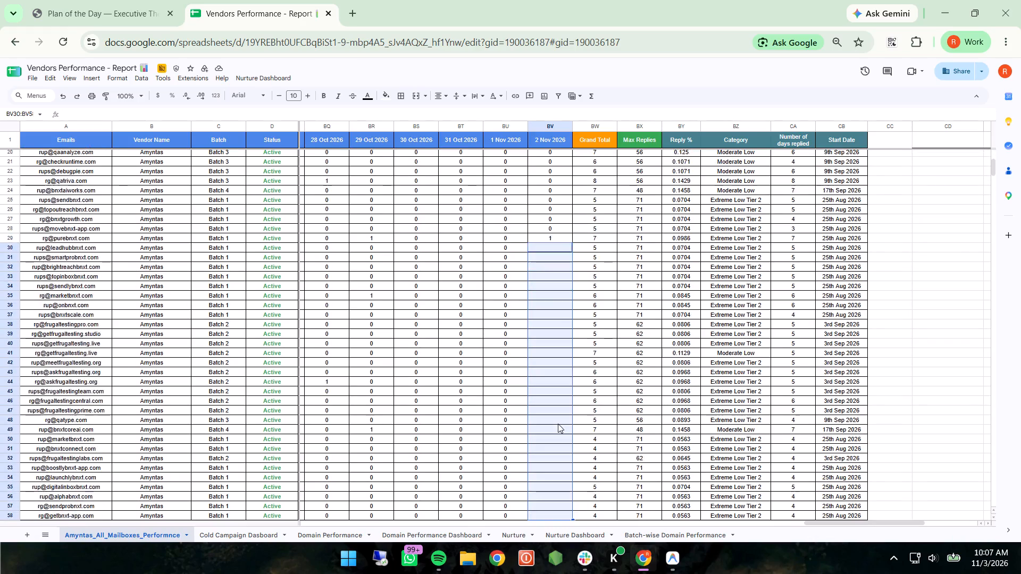
key(shift+Up)
key(shift+Up)
key(shift+Up)
key(shift+Up)
key(shift+Up)
key(shift+Up)
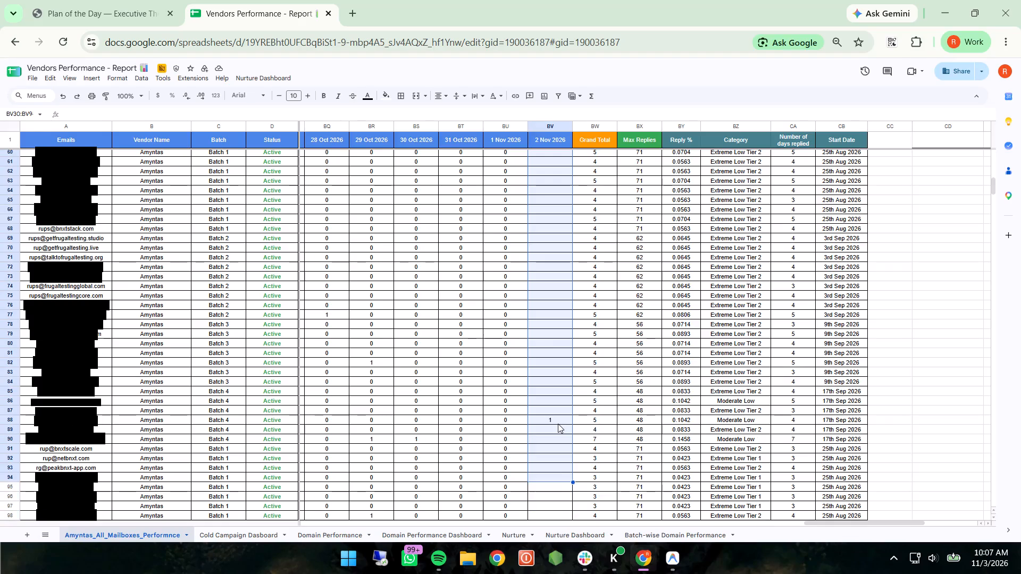
key(shift+Up)
key(shift+Up)
key(shift+Up)
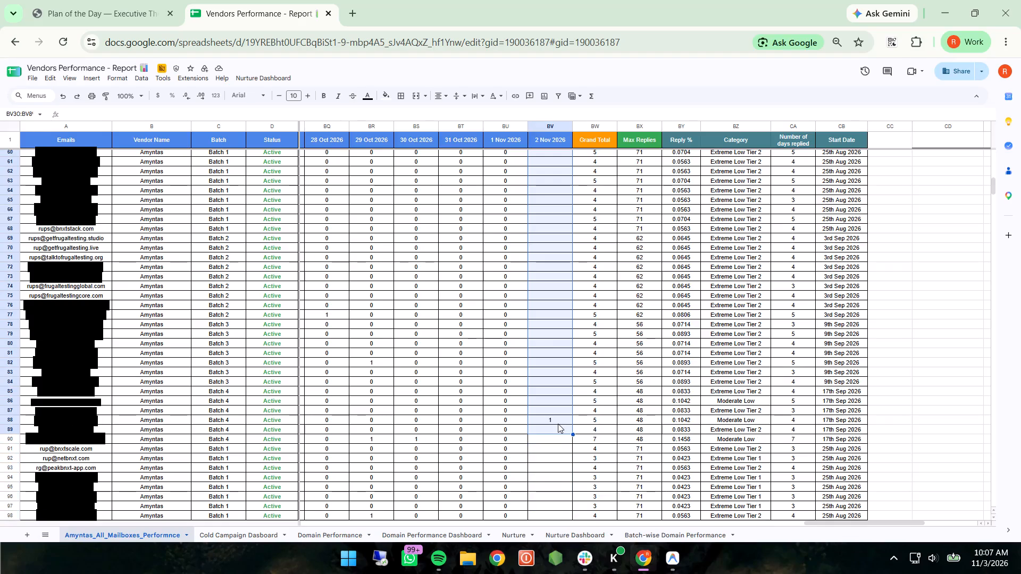
key(shift+Up)
key(shift+Up)
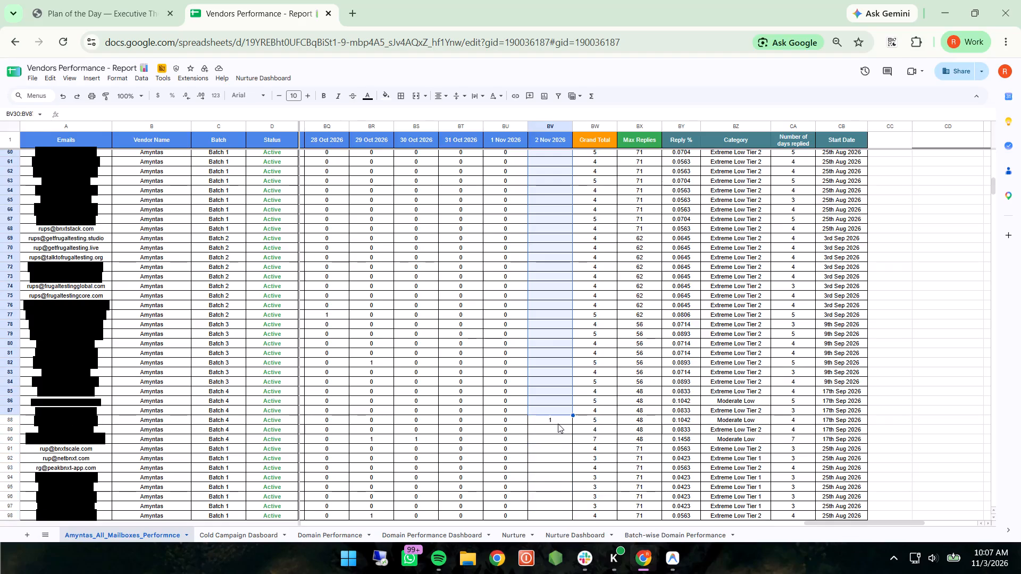
key(ctrl+v)
scroll(558, 424, up, 5)
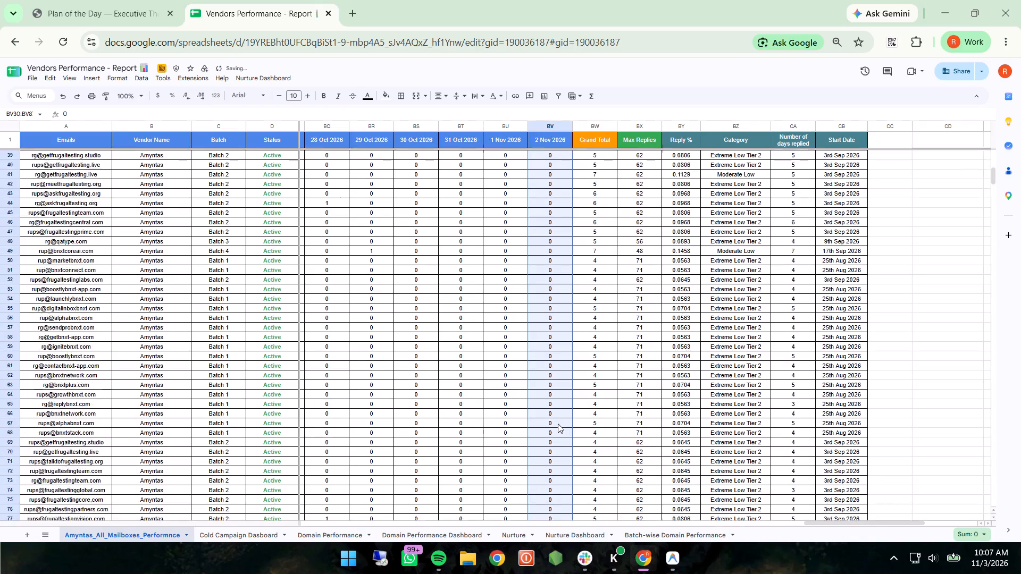
scroll(558, 424, up, 2)
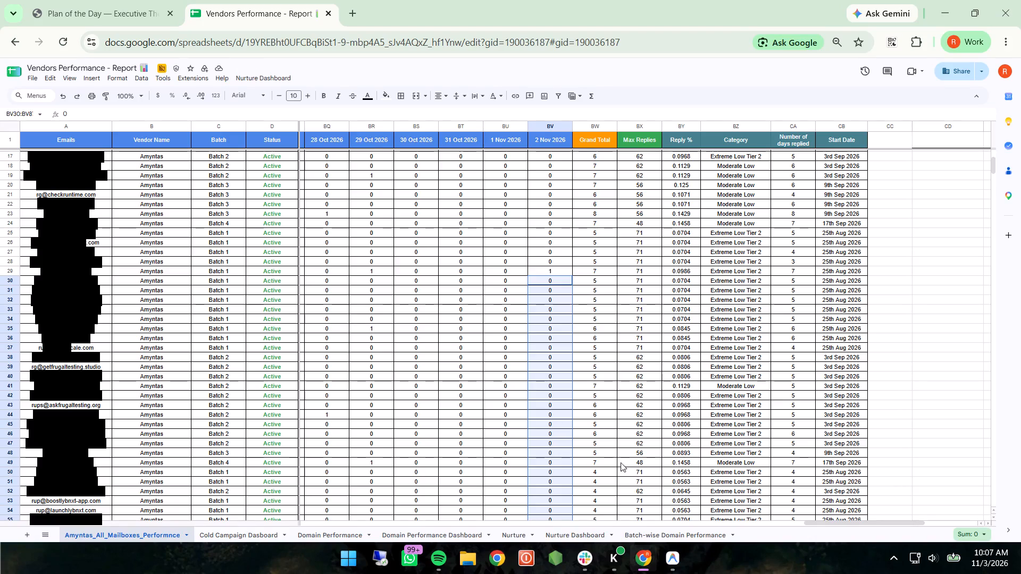
Fill the blank 2 Nov 2026 cells in rows 89 to 144 with the copied 0, stopping above the next row holding 1.
scroll(617, 467, down, 6)
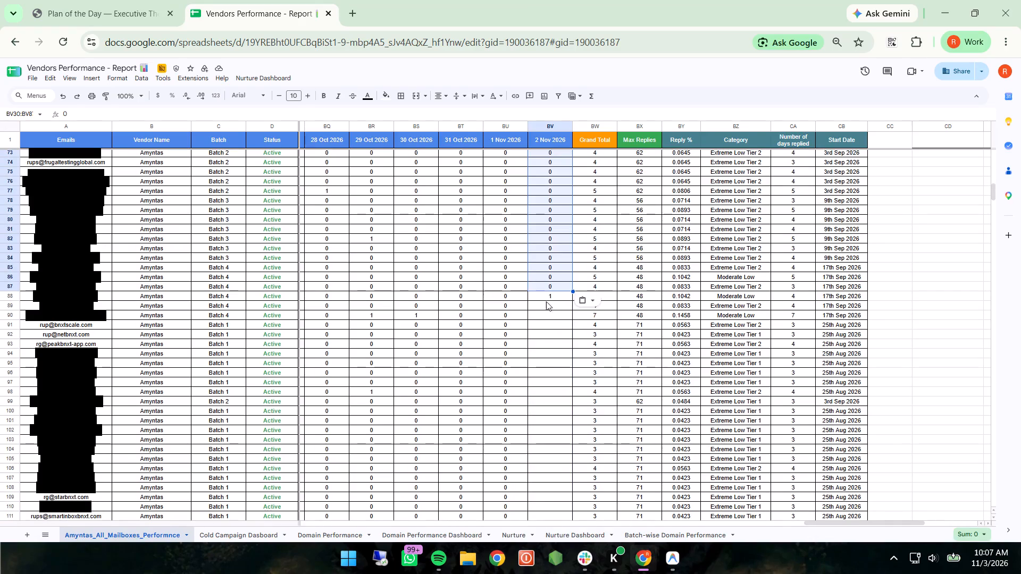
click(543, 306)
scroll(543, 306, down, 1)
key(shift+Down)
key(shift+Down)
key(shift+Down)
key(shift+Down)
key(shift+Down)
key(shift+Down)
key(shift+Down)
key(shift+Down)
key(shift+Down)
key(shift+Down)
key(shift+Down)
key(shift+Down)
key(shift+Down)
key(shift+Down)
key(shift+Down)
key(shift+Down)
key(shift+Down)
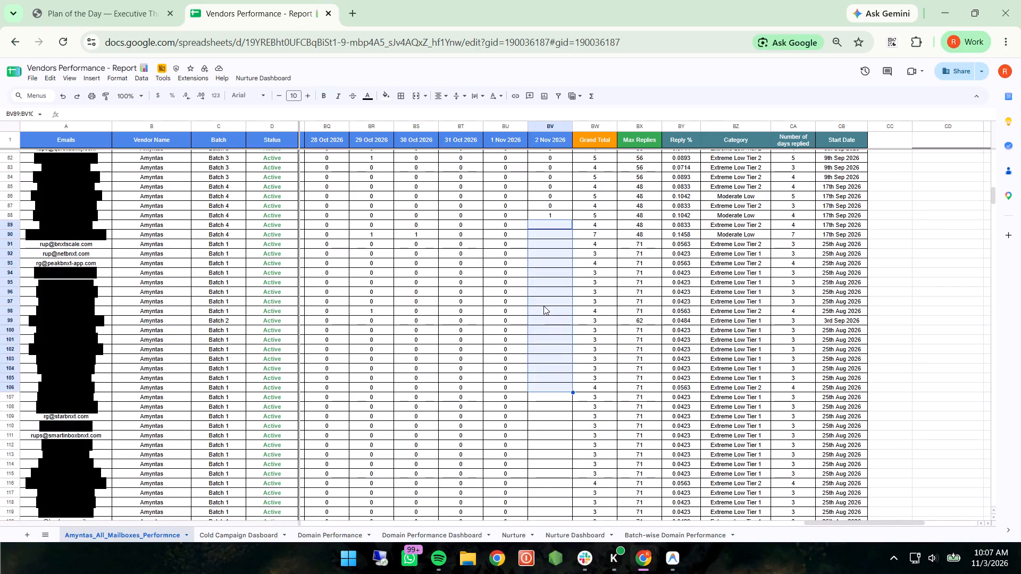
key(shift+Down)
key(shift+Down)
key(shift+Down)
key(shift+Down)
key(shift+Down)
key(shift+Down)
key(shift+Down)
key(shift+Down)
key(shift+Down)
key(shift+Down)
key(shift+Down)
key(shift+Down)
key(shift+Down)
key(shift+Down)
key(shift+Down)
key(shift+Down)
key(shift+Down)
key(shift+Down)
key(shift+Down)
key(shift+Down)
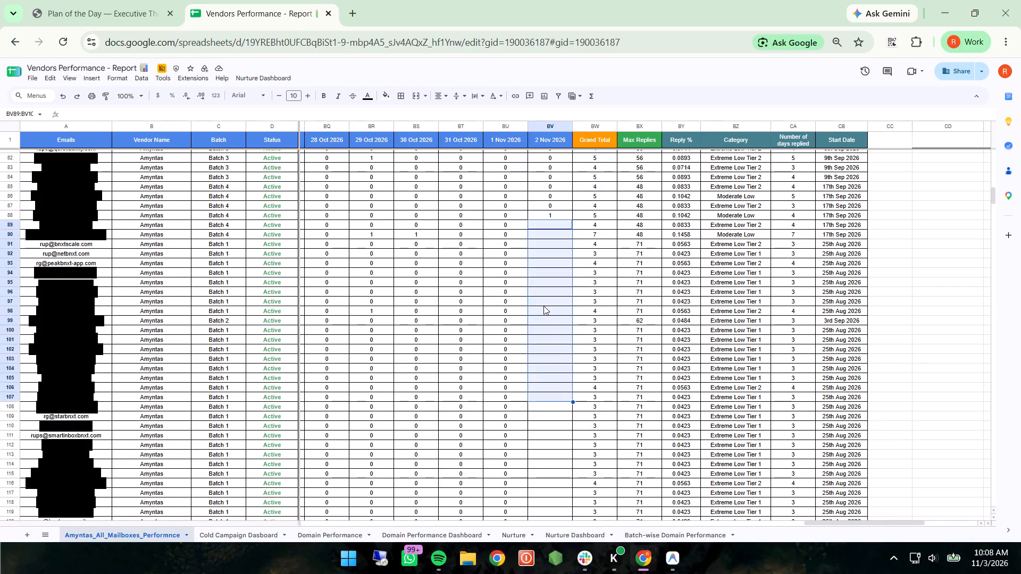
key(shift+Down)
key(shift+Down)
key(shift+Down)
key(shift+Down)
key(shift+Down)
key(shift+Down)
key(shift+Down)
key(shift+Down)
key(shift+Down)
key(shift+Down)
key(shift+Down)
key(shift+Down)
key(shift+Down)
key(shift+Down)
key(shift+Down)
key(shift+Down)
key(shift+Down)
key(shift+Down)
key(shift+Down)
key(shift+Down)
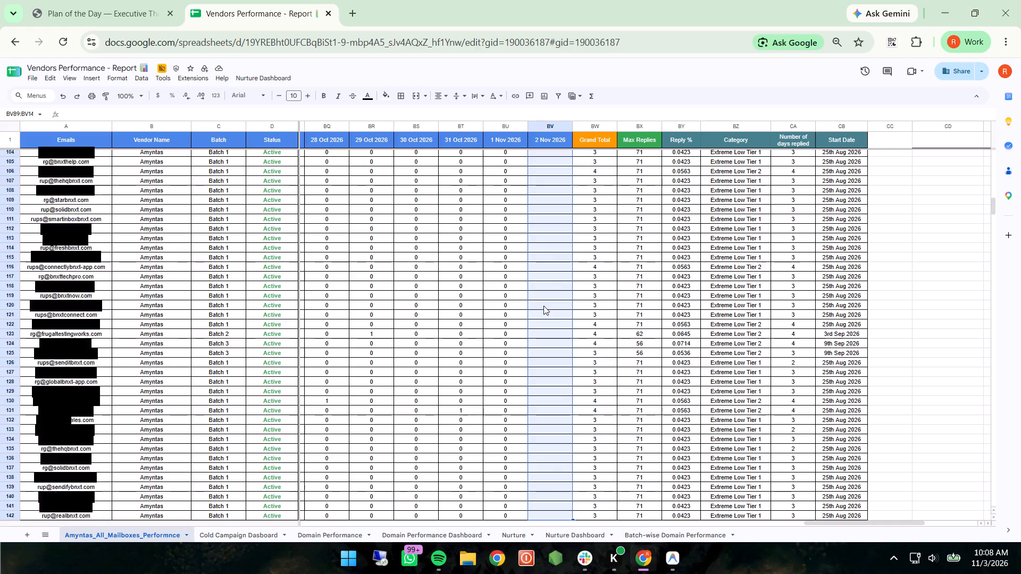
key(shift+Up)
key(shift+Up)
key(shift+Up)
key(shift+Up)
key(shift+Up)
key(shift+Up)
key(shift+Up)
key(shift+Up)
key(shift+Up)
key(shift+Up)
key(shift+Up)
key(shift+Up)
key(shift+Up)
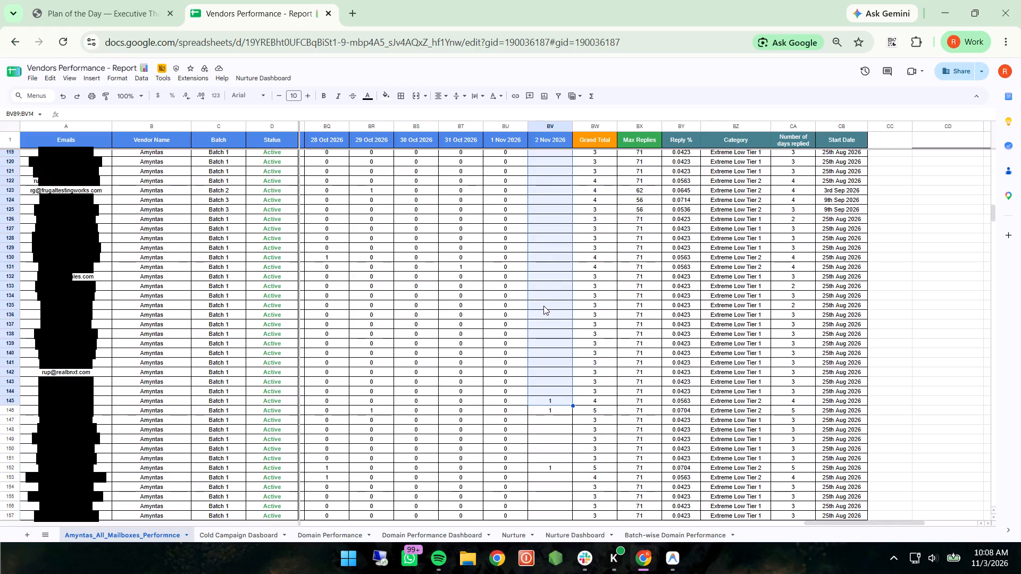
key(ctrl+v)
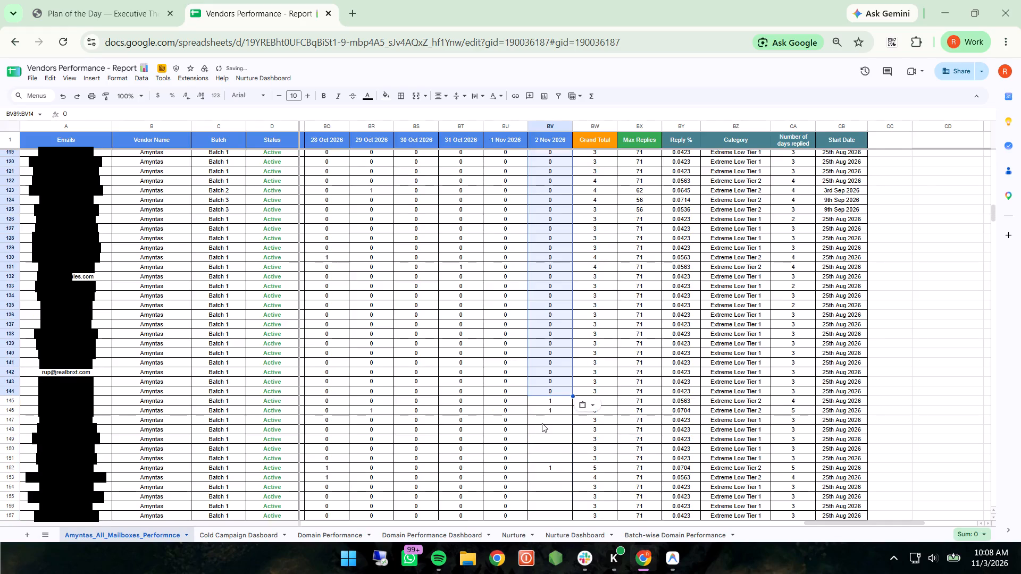
Fill the blank 2 Nov 2026 cells in rows 147 to 151 with the copied 0.
click(542, 423)
key(shift+Down)
key(shift+Down)
key(shift+Down)
key(shift+Down)
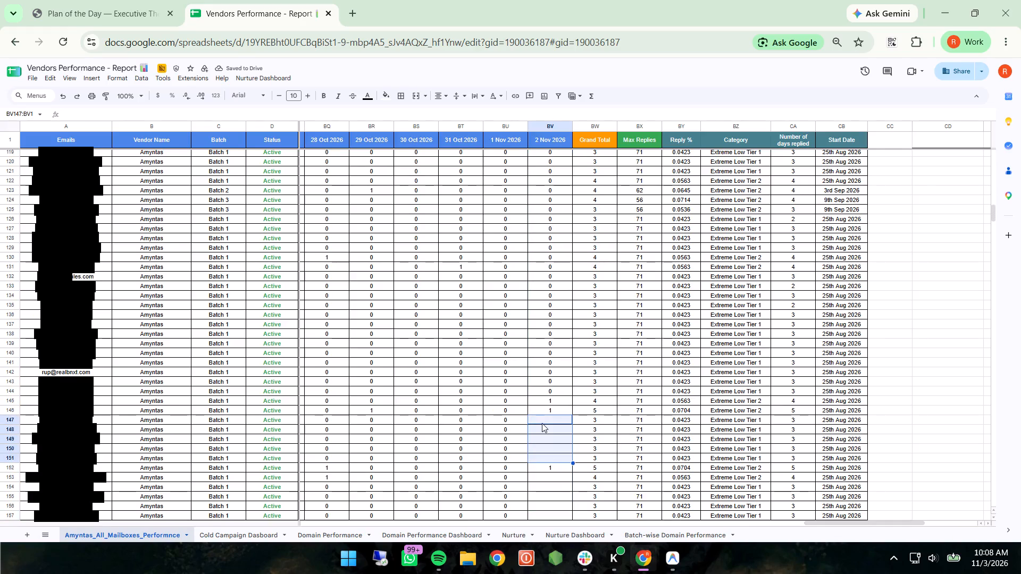
key(ctrl+v)
Fill the blank 2 Nov 2026 cells in rows 153 to 180 with the copied 0, stopping above the next row holding 1.
scroll(542, 423, down, 2)
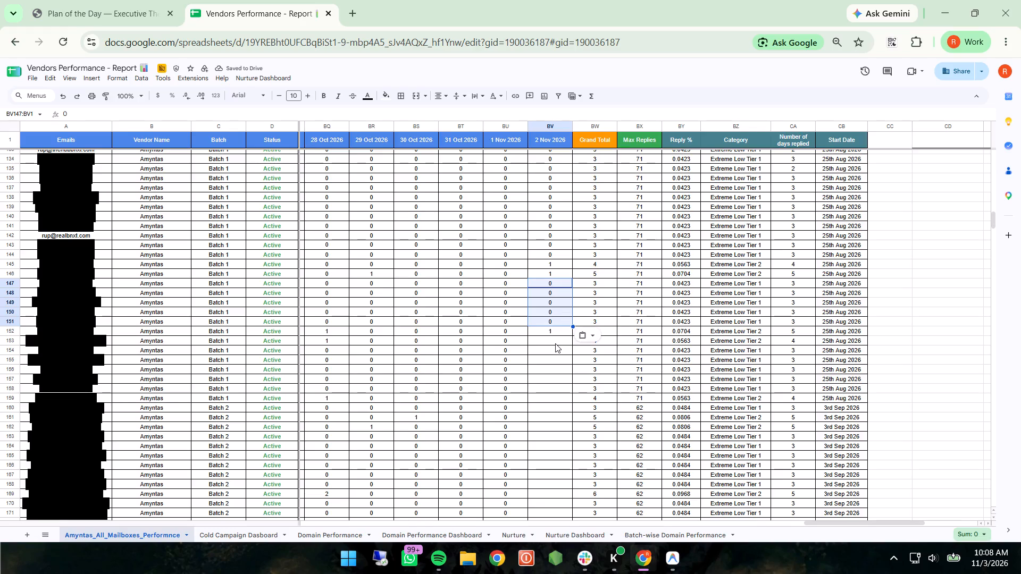
click(555, 343)
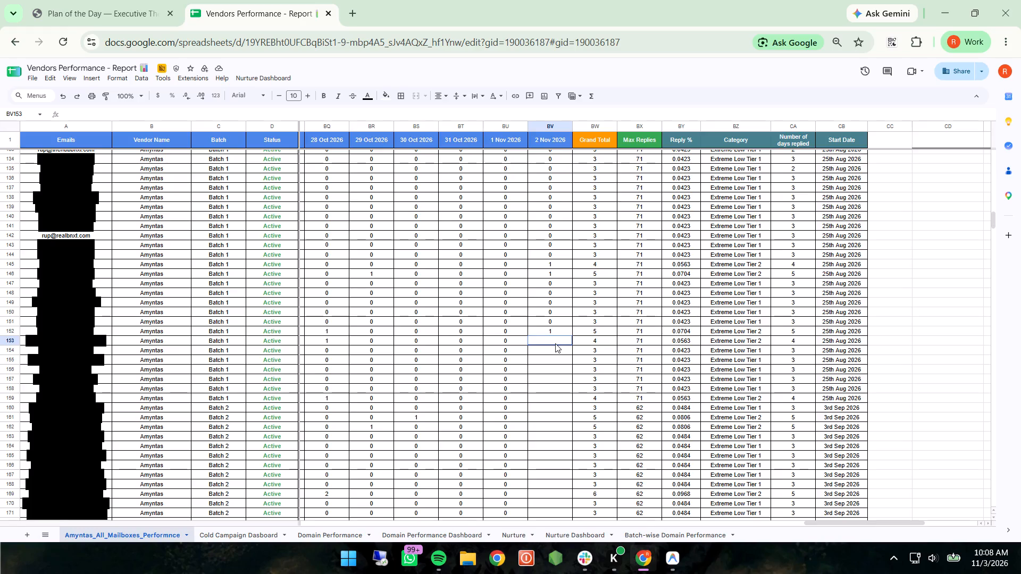
key(shift+Down)
key(shift+Down)
key(shift+Down)
key(shift+Down)
key(shift+Down)
key(shift+Down)
key(shift+Down)
key(shift+Down)
key(shift+Down)
key(shift+Down)
key(shift+Down)
key(shift+Down)
key(shift+Down)
key(shift+Down)
key(shift+Down)
key(shift+Down)
key(shift+Down)
key(shift+Down)
key(shift+Down)
key(shift+Down)
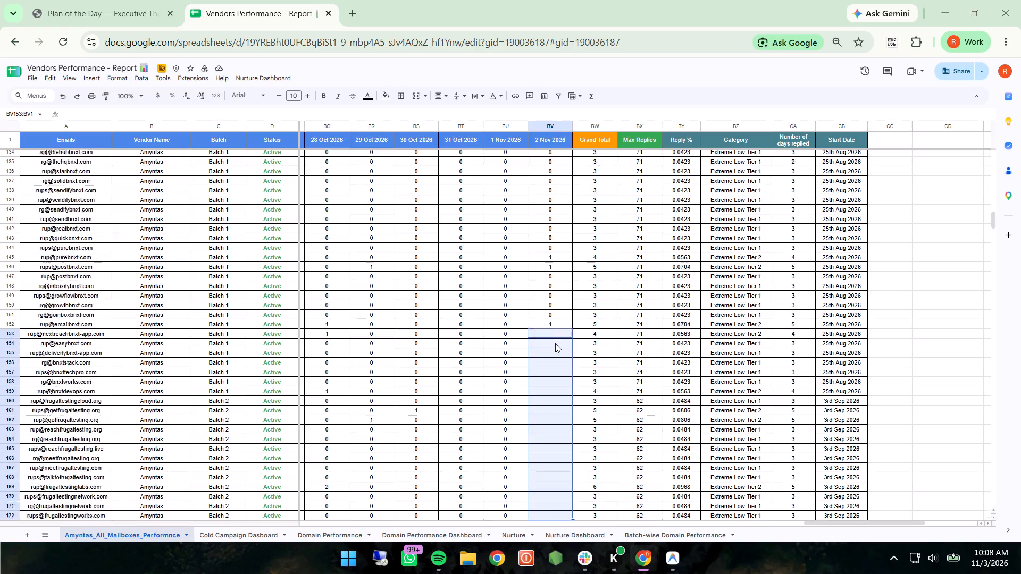
key(shift+Up)
key(shift+Up)
key(shift+Up)
key(shift+Up)
key(shift+Up)
key(shift+Up)
key(shift+Up)
key(shift+Up)
key(shift+Up)
key(shift+Up)
key(shift+Up)
key(shift+Up)
key(shift+Up)
key(shift+Down)
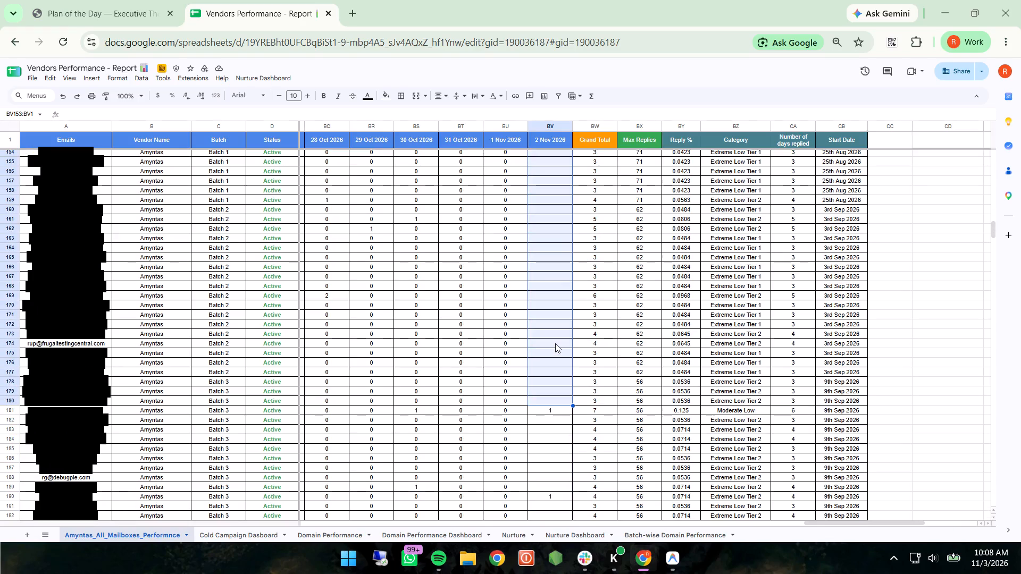
key(ctrl+v)
Fill the blank 2 Nov 2026 cells in rows 182 to 189 with the copied 0.
click(555, 416)
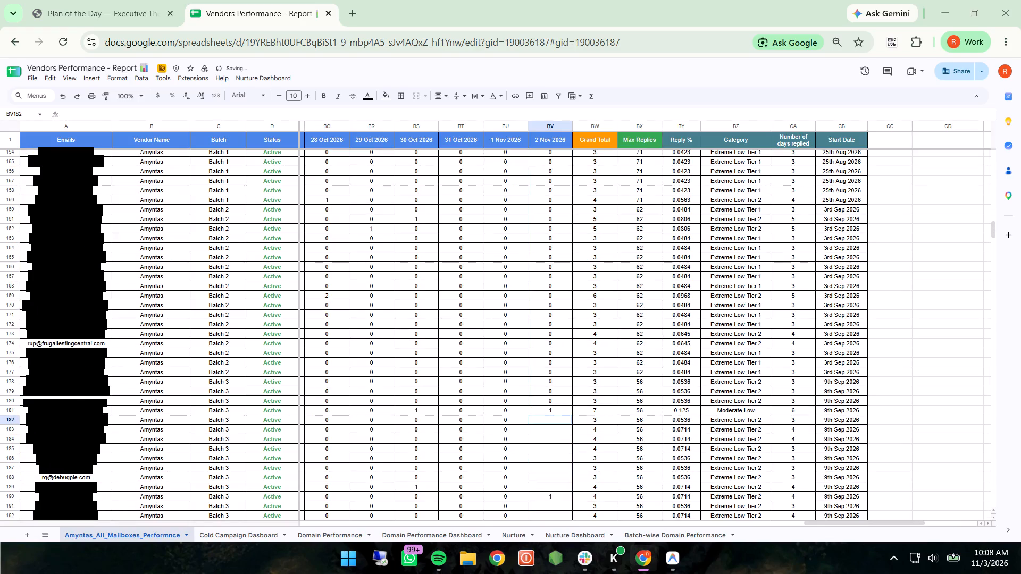
key(shift+Down)
key(shift+Down)
key(shift+Down)
key(shift+Down)
key(shift+Down)
key(shift+Down)
key(shift+Down)
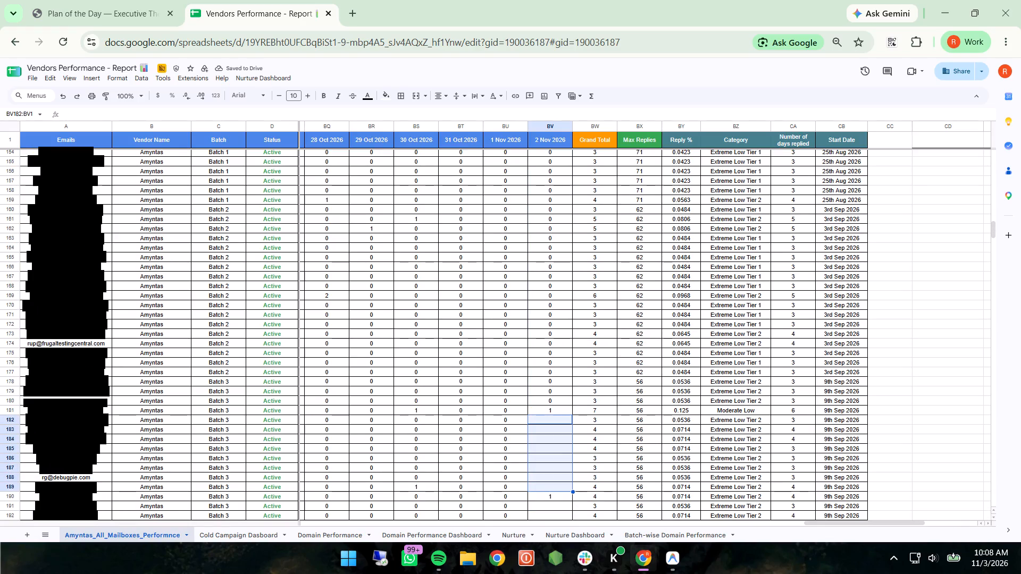
key(ctrl+v)
Fill the blank 2 Nov 2026 cells in rows 191 to 214 with the copied 0, leaving the 1 in row 215 out of the range.
scroll(559, 494, down, 1)
click(556, 428)
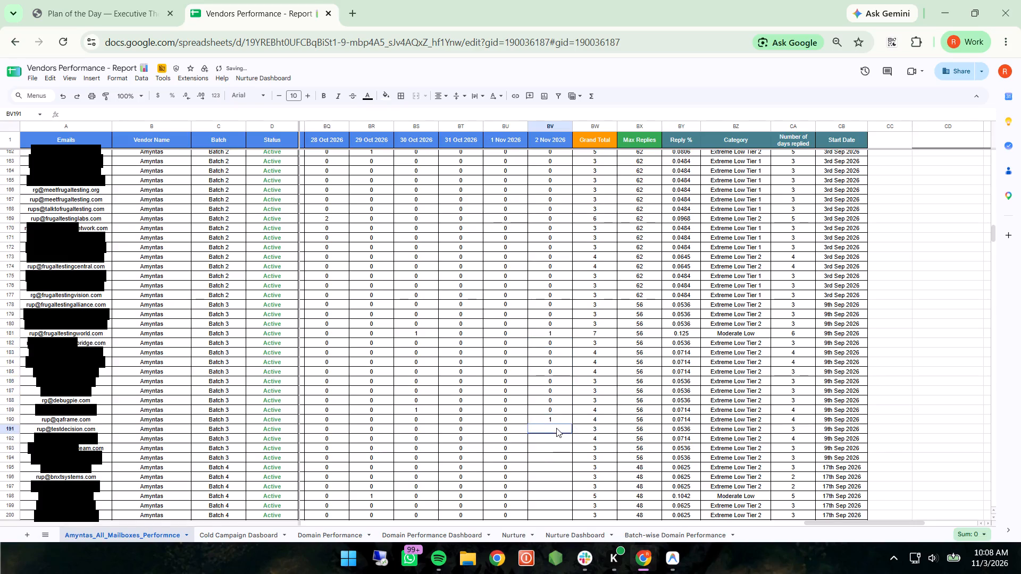
scroll(556, 428, down, 1)
key(shift+Down)
key(shift+Down)
key(shift+Down)
key(shift+Down)
key(shift+Down)
key(shift+Down)
key(shift+Down)
key(shift+Down)
key(shift+Down)
key(shift+Down)
key(shift+Down)
key(shift+Down)
key(shift+Down)
key(shift+Down)
key(shift+Down)
key(shift+Down)
key(shift+Down)
key(shift+Down)
key(shift+Down)
key(shift+Down)
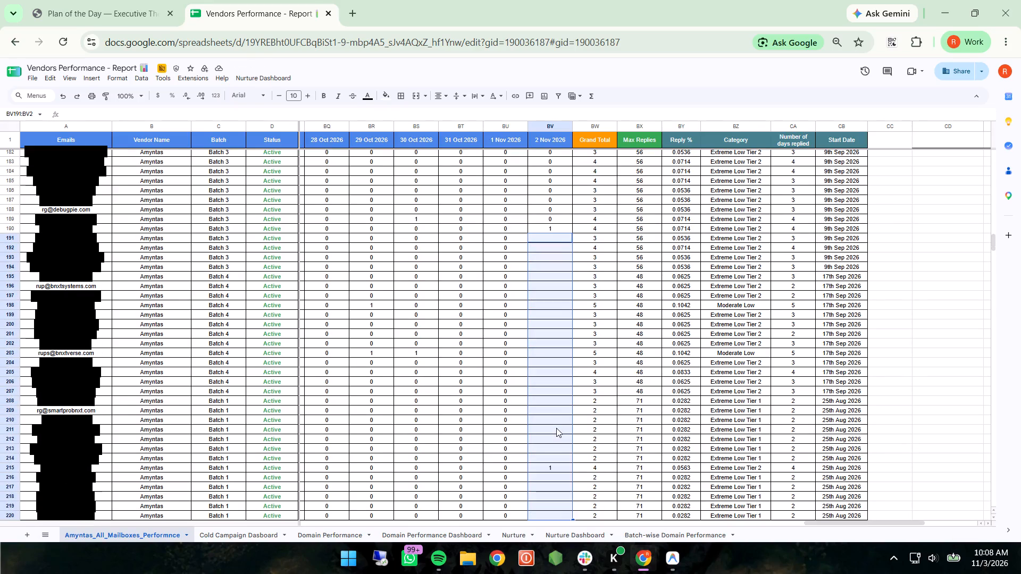
key(shift+Up)
key(shift+Up)
key(shift+Up)
key(shift+Up)
key(shift+Up)
key(shift+Up)
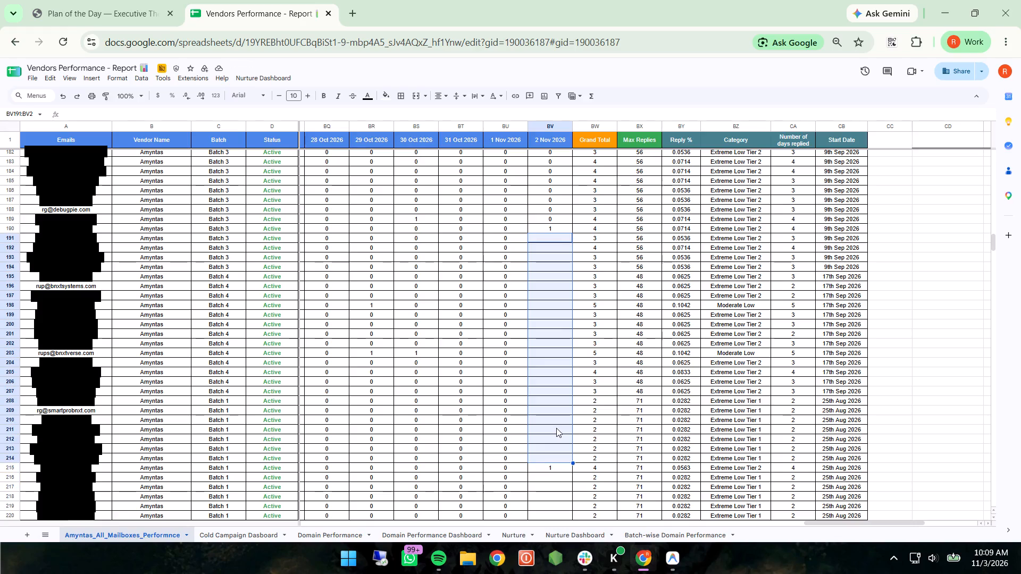
key(ctrl+v)
Fill the blank 2 Nov 2026 cells in rows 216 to 235 with the copied 0, stopping above the 1 in row 236.
scroll(565, 485, down, 1)
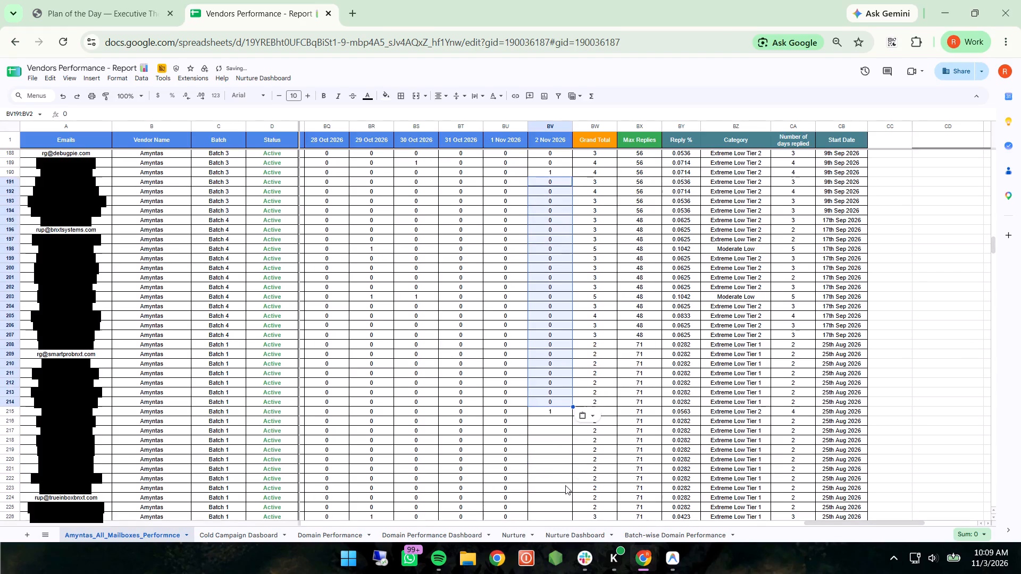
click(557, 419)
scroll(557, 419, down, 2)
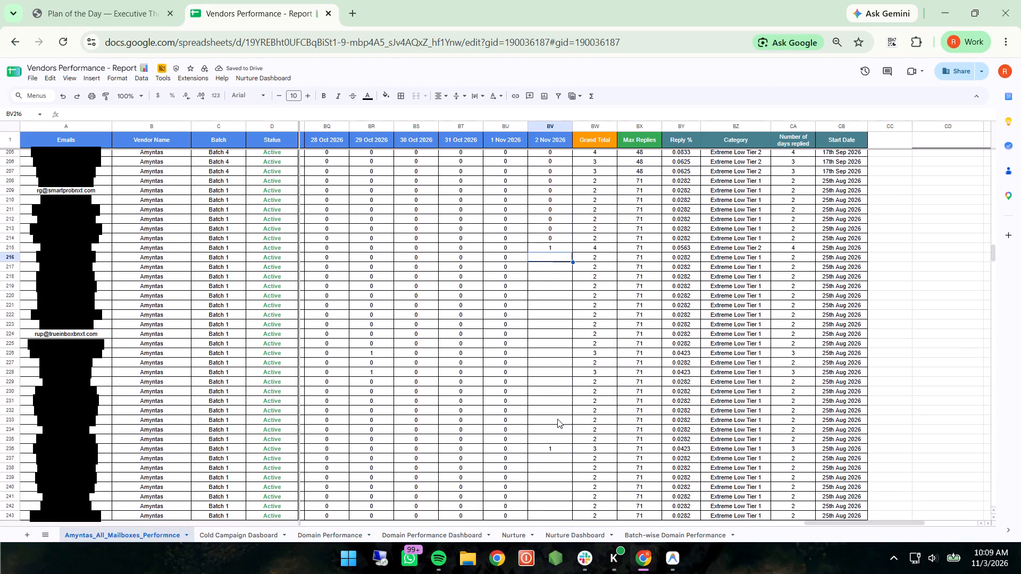
key(shift+Down)
key(shift+Down)
key(shift+Down)
key(shift+Down)
key(shift+Down)
key(shift+Down)
key(shift+Down)
key(shift+Down)
key(shift+Down)
key(shift+Down)
key(shift+Down)
key(shift+Down)
key(shift+Down)
key(shift+Down)
key(shift+Down)
key(shift+Down)
key(shift+Down)
key(shift+Down)
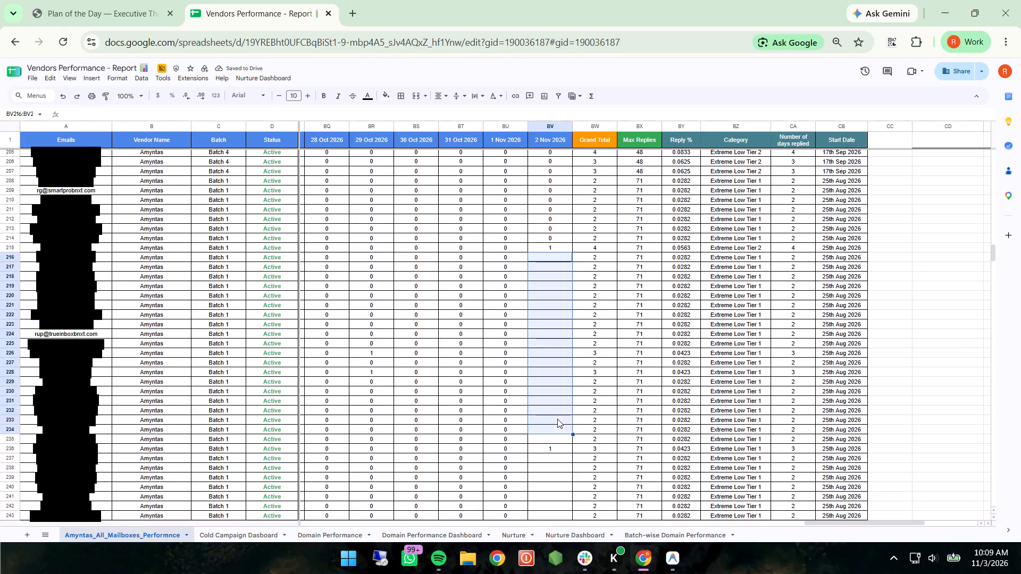
key(shift+Down)
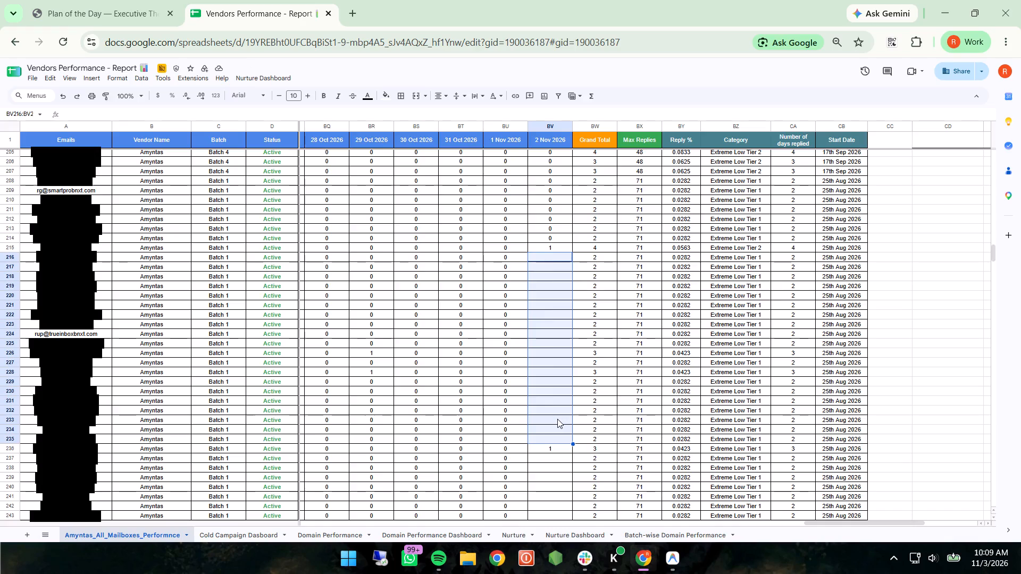
key(ctrl+v)
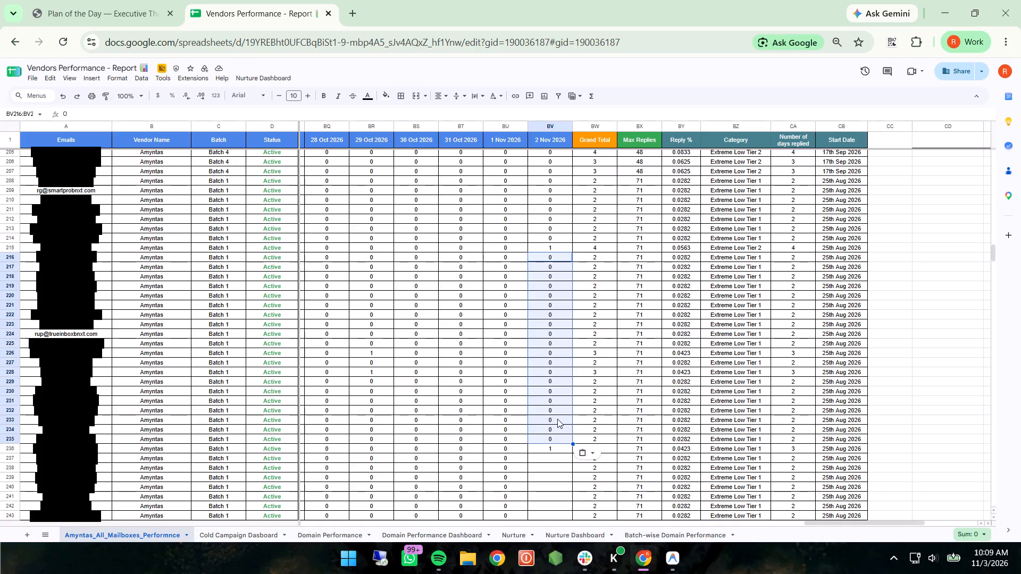
Fill the blank 2 Nov 2026 cells in rows 237 to 320 with the copied 0, leaving the 1 in row 321 out of the range.
scroll(557, 419, down, 3)
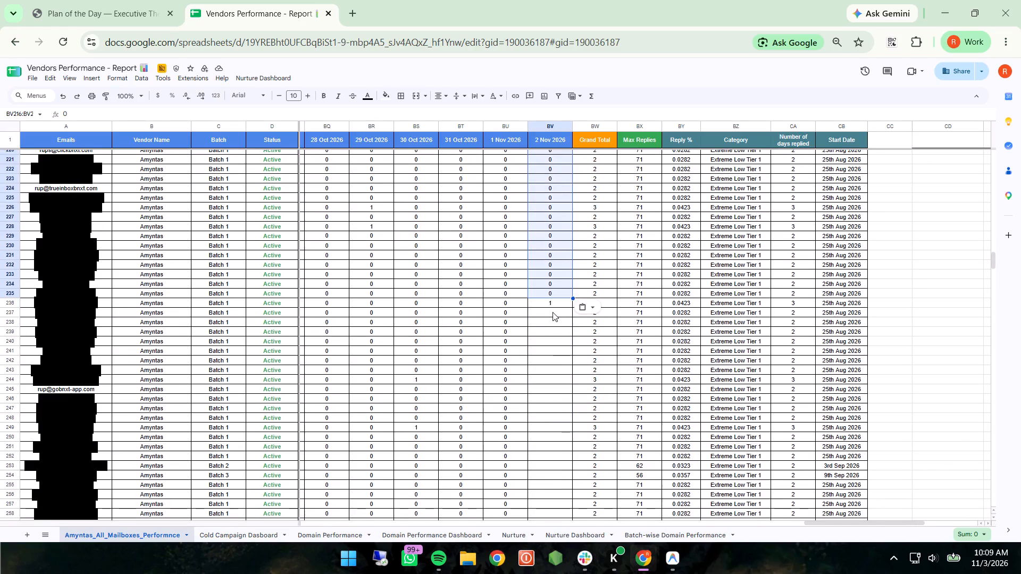
click(553, 312)
key(shift+Down)
key(shift+Down)
key(shift+Down)
key(shift+Down)
key(shift+Down)
key(shift+Down)
key(shift+Down)
key(shift+Down)
key(shift+Down)
key(shift+Down)
key(shift+Down)
key(shift+Down)
key(shift+Down)
key(shift+Down)
key(shift+Down)
key(shift+Down)
key(shift+Down)
key(shift+Down)
key(shift+Down)
key(shift+Down)
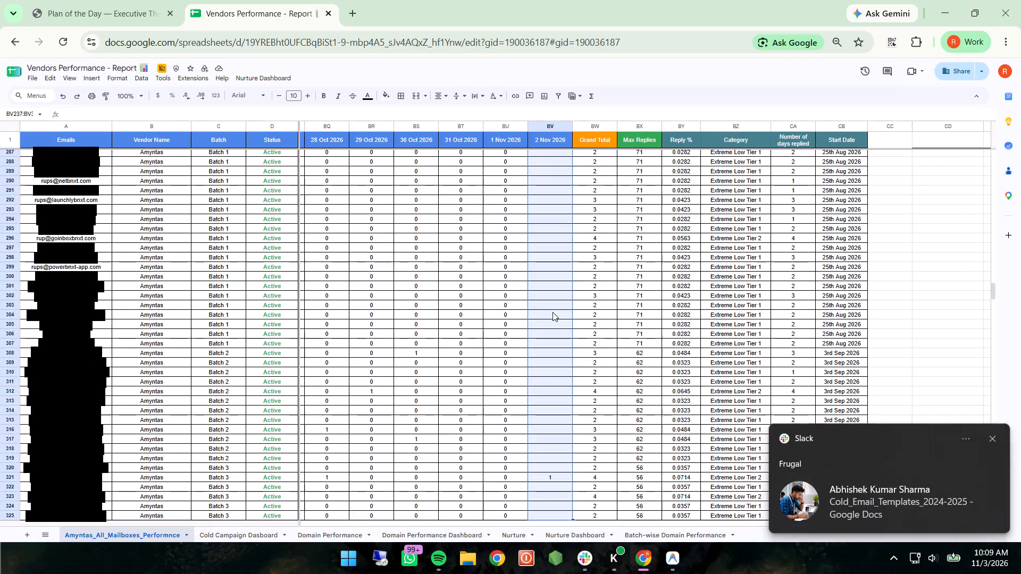
key(shift+Up)
key(shift+Up)
key(shift+Up)
key(shift+Up)
key(shift+Up)
key(shift+Up)
key(shift+Up)
key(shift+Up)
key(shift+Up)
key(shift+Down)
key(shift+Down)
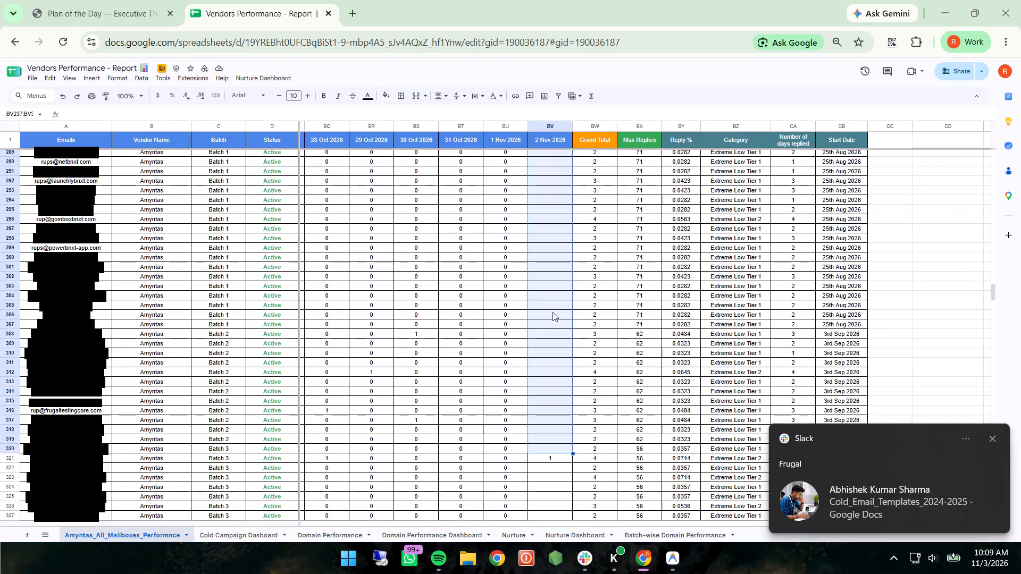
key(ctrl+v)
Fill the blank 2 Nov 2026 cells in rows 322 to 339 with the copied 0, stopping above the 1 in row 340.
scroll(553, 312, down, 2)
click(553, 333)
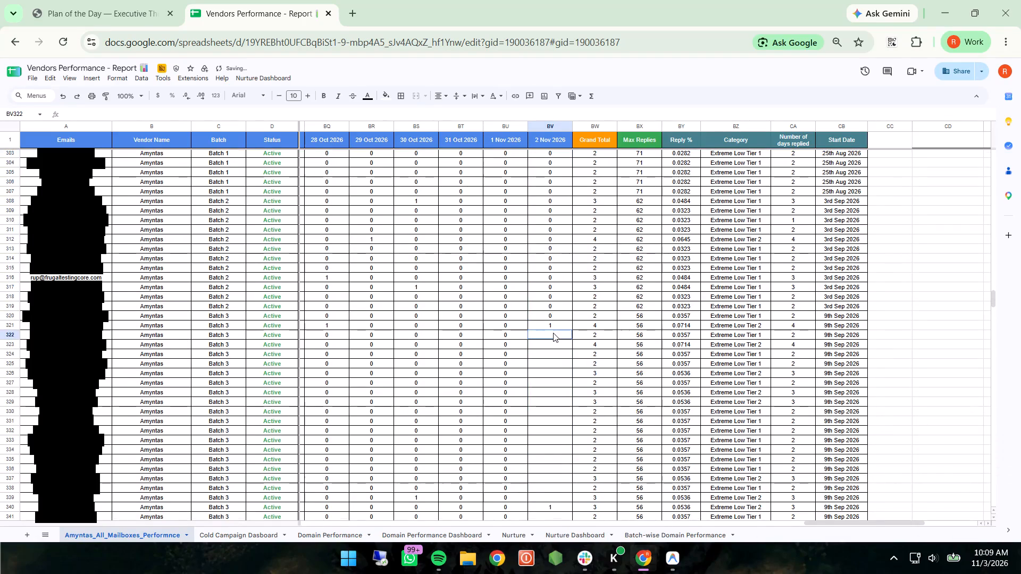
key(shift+Down)
key(shift+Down)
key(shift+Down)
key(shift+Down)
key(shift+Down)
key(shift+Down)
key(shift+Down)
key(shift+Down)
key(shift+Down)
key(shift+Down)
key(shift+Down)
key(shift+Down)
key(shift+Down)
key(shift+Down)
key(shift+Down)
key(shift+Down)
key(shift+Down)
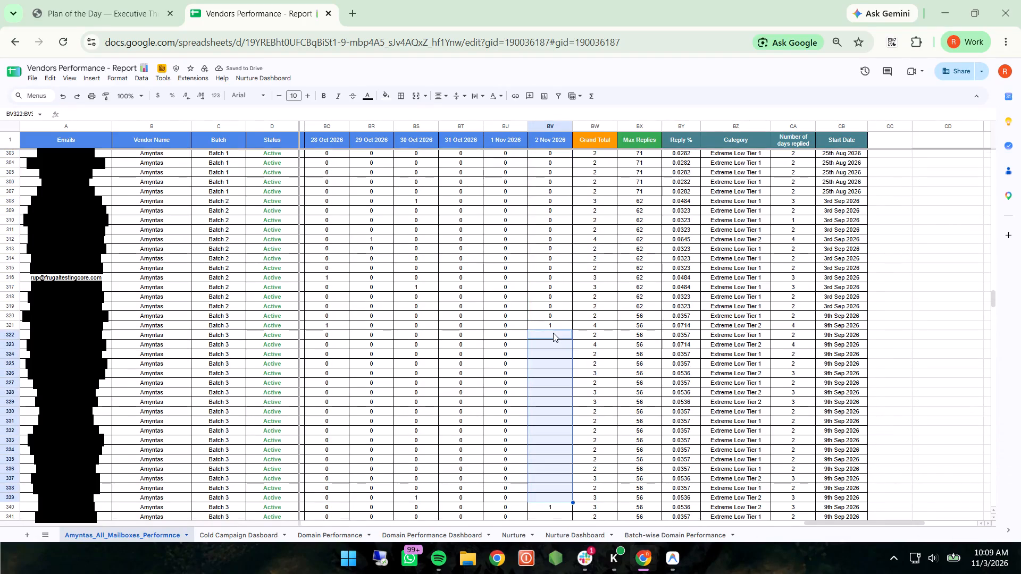
key(ctrl+v)
Fill the blank 2 Nov 2026 cells in rows 341 to 367 with the copied 0, leaving the 1 in row 368 out of the range.
scroll(553, 333, down, 3)
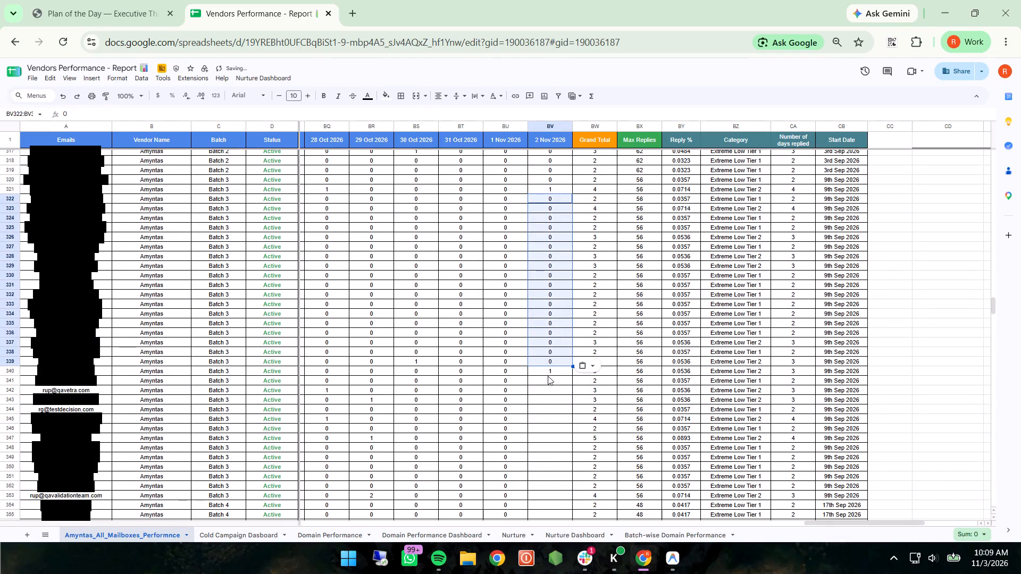
click(547, 376)
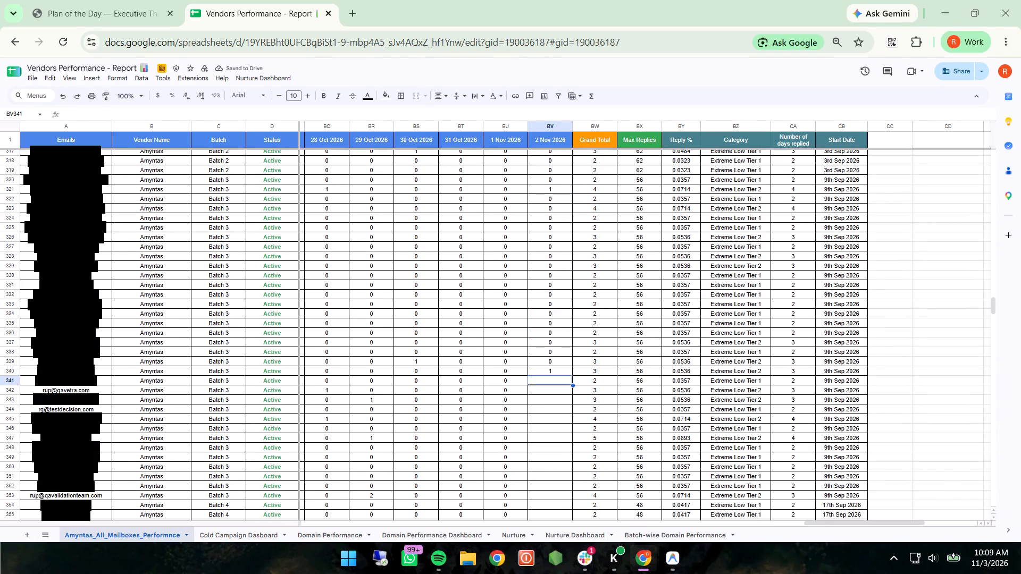
key(shift+Down)
key(shift+Down)
key(shift+Down)
key(shift+Down)
key(shift+Down)
key(shift+Down)
key(shift+Down)
key(shift+Down)
key(shift+Down)
key(shift+Down)
key(shift+Down)
key(shift+Down)
key(shift+Down)
key(shift+Down)
key(shift+Down)
key(shift+Down)
key(shift+Down)
key(shift+Down)
key(shift+Down)
key(shift+Down)
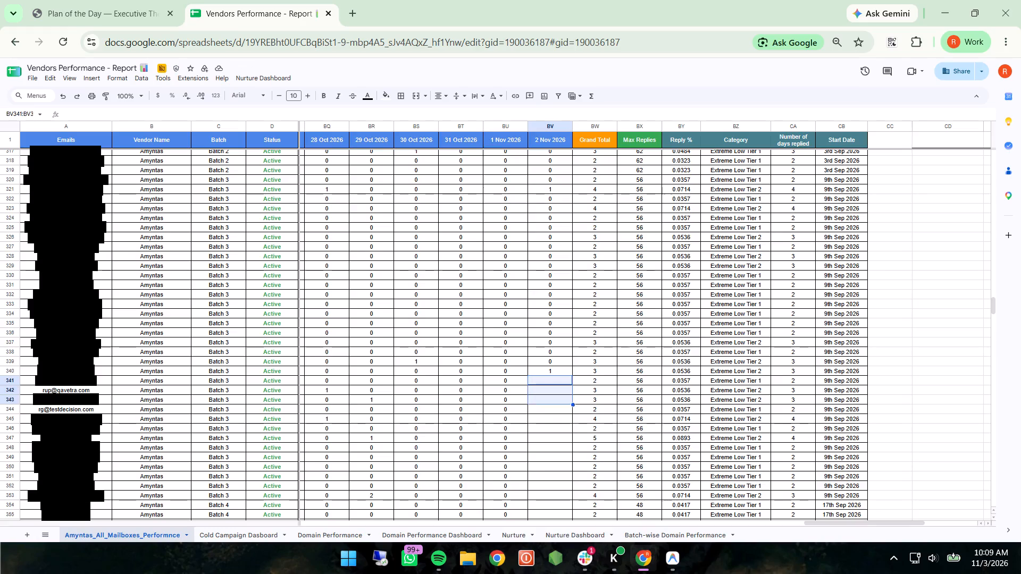
key(shift+Up)
key(shift+Up)
key(shift+Up)
key(shift+Up)
key(shift+Up)
key(shift+Up)
key(shift+Up)
key(shift+Up)
key(shift+Up)
key(shift+Up)
key(shift+Up)
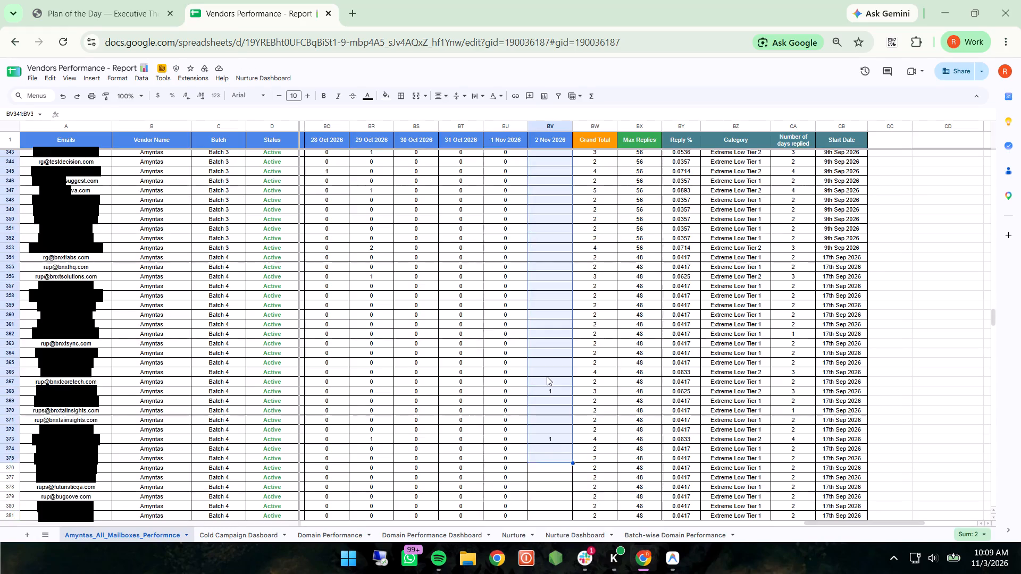
key(shift+Up)
key(shift+Up)
key(shift+Up)
key(ctrl+v)
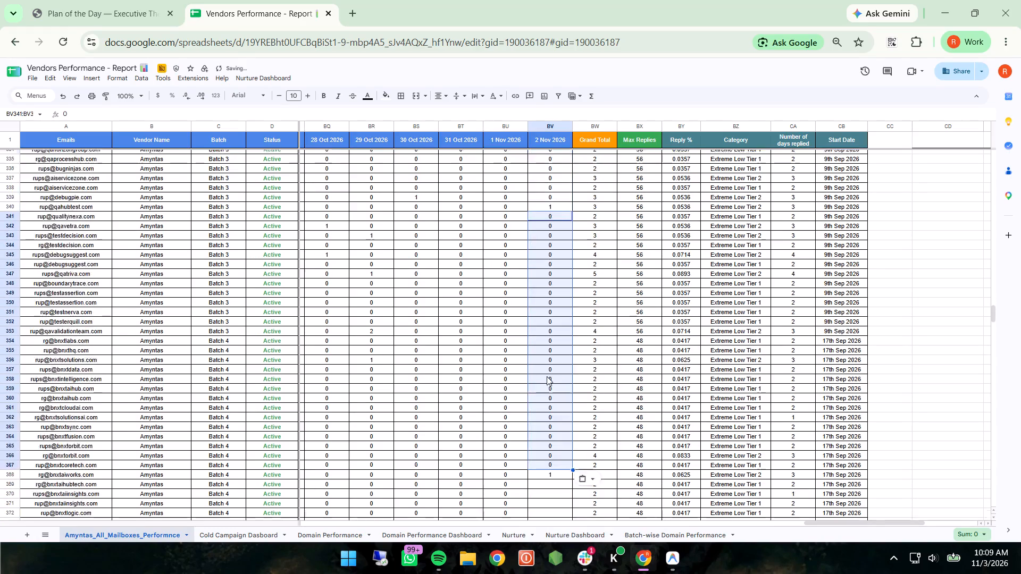
Fill the blank 2 Nov 2026 cells in rows 369 to 372 with the copied 0.
click(552, 386)
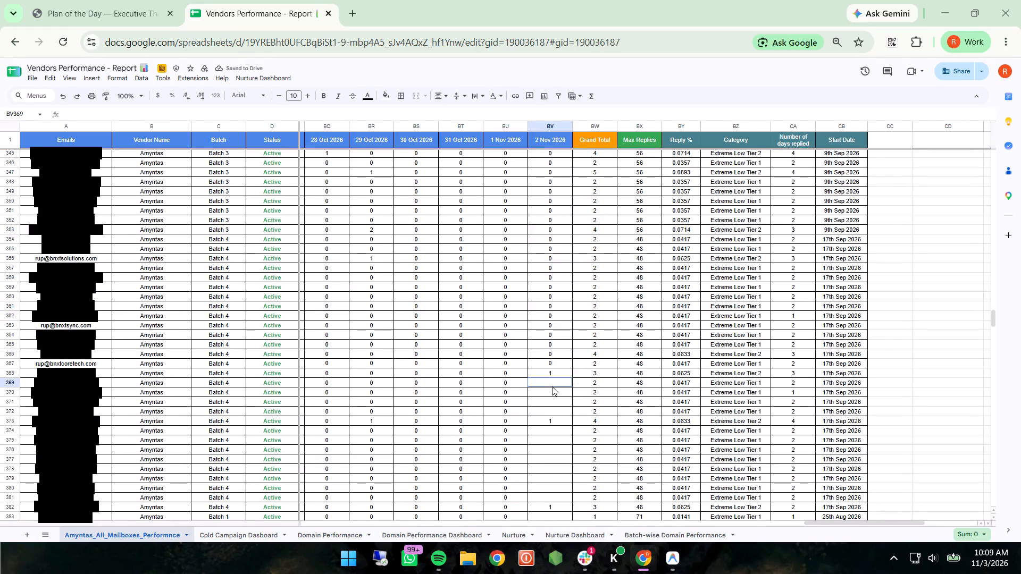
key(shift+Down)
key(shift+Down)
key(shift+Down)
key(shift+Down)
key(shift+Up)
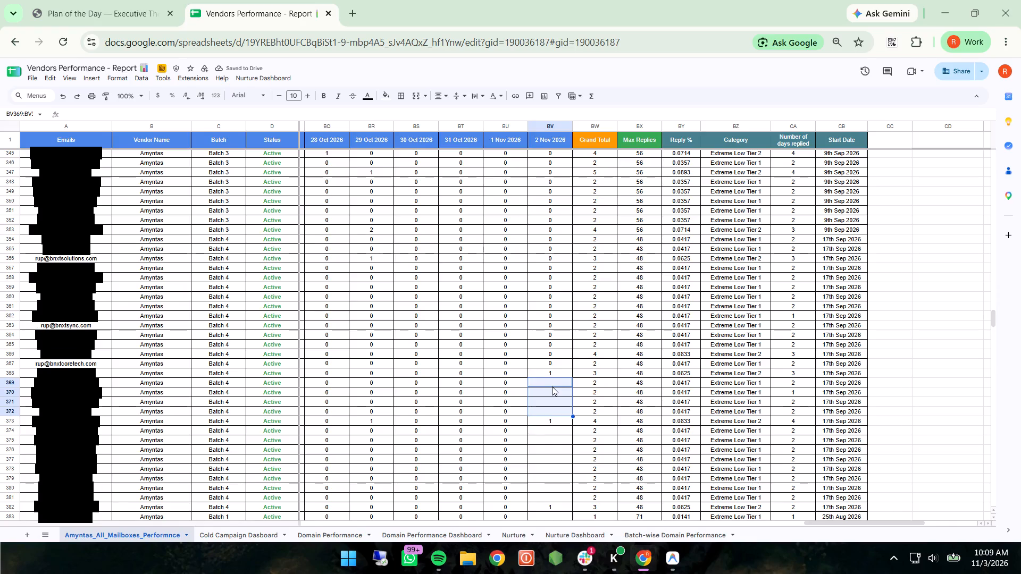
key(ctrl+v)
Fill the blank 2 Nov 2026 cells in rows 374 to 381 with the copied 0, stopping above the 1 in row 382.
scroll(552, 386, down, 1)
click(553, 362)
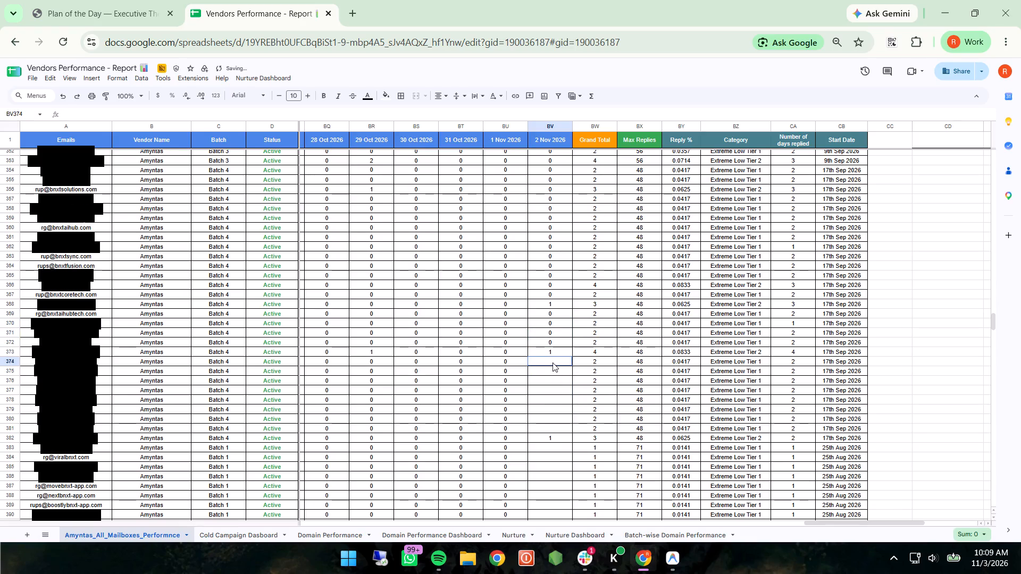
key(shift+Down)
key(shift+Down)
key(shift+Down)
key(shift+Down)
key(shift+Down)
key(shift+Down)
key(shift+Down)
key(shift+Down)
key(shift+Up)
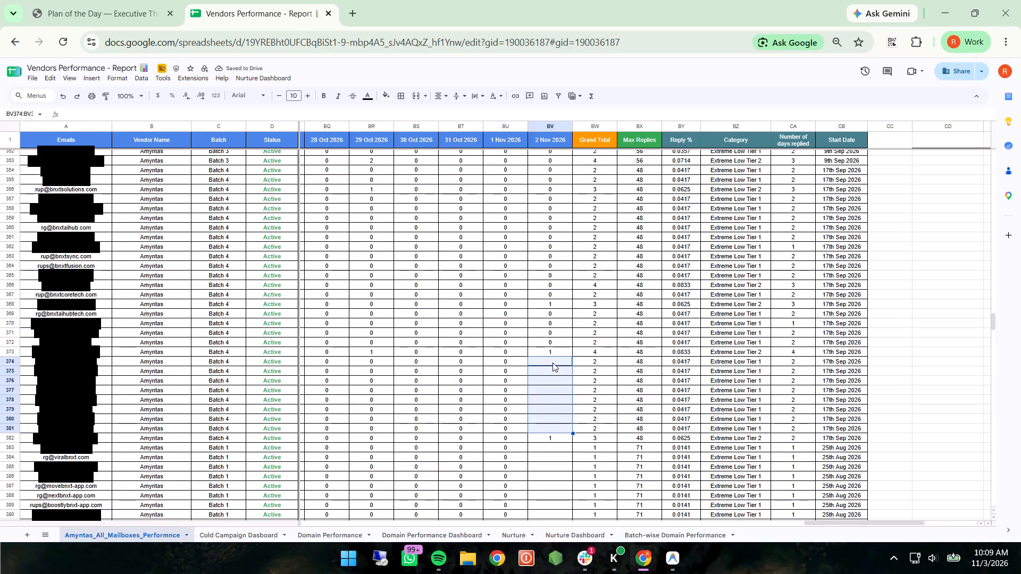
key(ctrl+v)
Fill the blank 2 Nov 2026 cells in rows 383 to 492 with the copied 0, stopping above the 1 in row 493.
scroll(553, 362, down, 2)
click(556, 334)
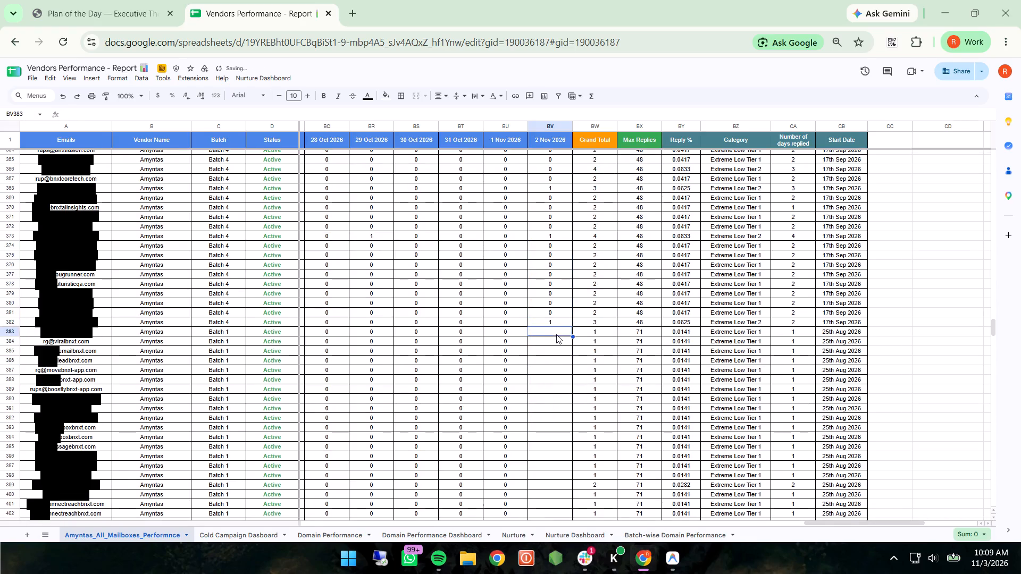
scroll(556, 334, down, 1)
key(shift+Down)
key(shift+Down)
key(shift+Down)
key(shift+Down)
key(shift+Down)
key(shift+Down)
key(shift+Down)
key(shift+Down)
key(shift+Down)
key(shift+Down)
key(shift+Down)
key(shift+Down)
key(shift+Down)
key(shift+Down)
key(shift+Down)
key(shift+Down)
key(shift+Down)
key(shift+Down)
key(shift+Down)
key(shift+Down)
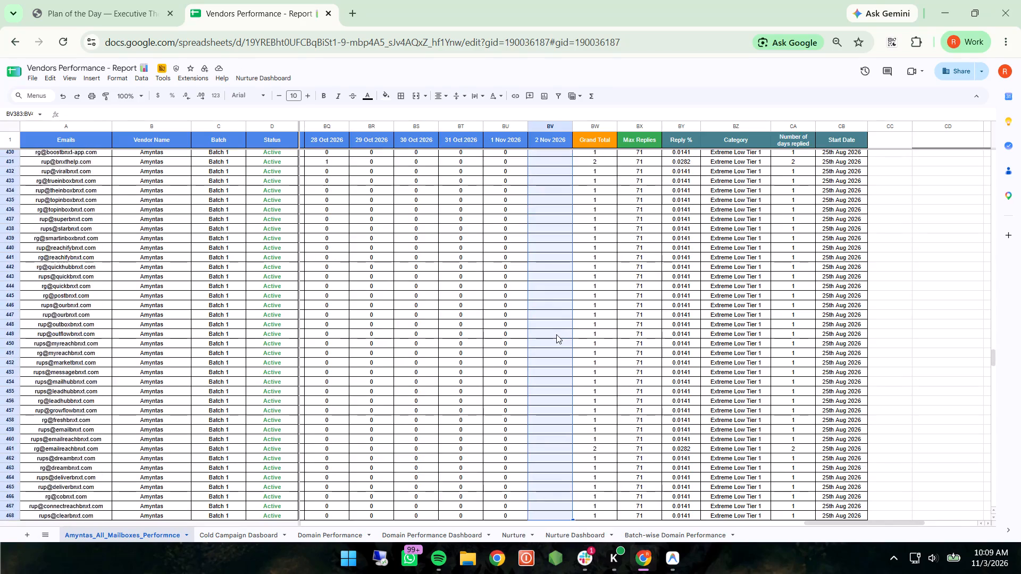
key(shift+Up)
key(shift+Up)
key(shift+Up)
key(shift+Up)
key(shift+Up)
key(shift+Up)
key(shift+Up)
key(shift+Up)
key(shift+Up)
key(shift+Up)
key(shift+Up)
key(shift+Up)
key(shift+Up)
key(shift+Up)
key(shift+Up)
key(shift+Up)
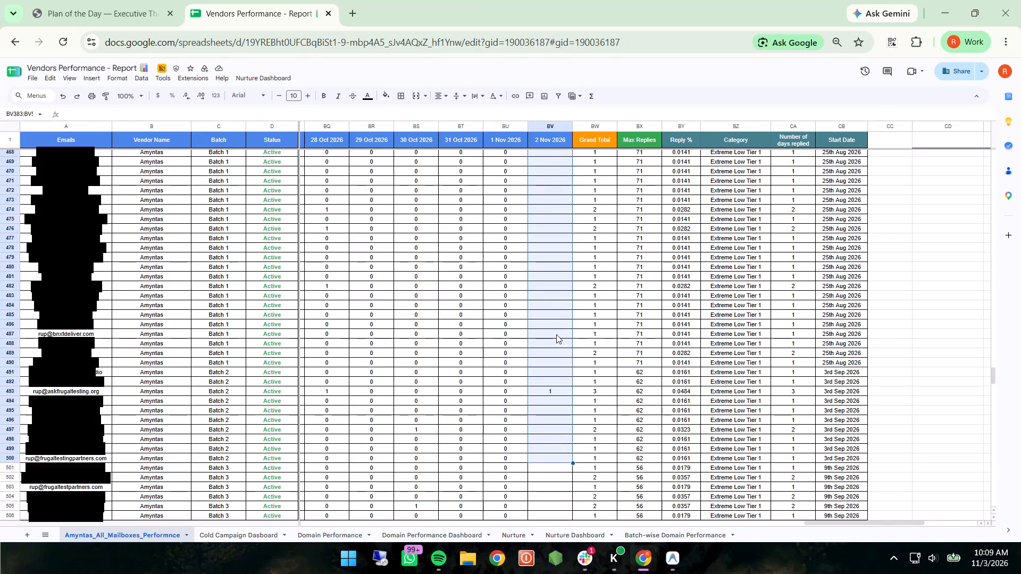
key(shift+Down)
key(shift+Down)
key(ctrl+v)
Fill the blank 2 Nov 2026 cells in rows 494 to 508 with the copied 0, stopping above the 1 in row 509.
scroll(556, 334, down, 1)
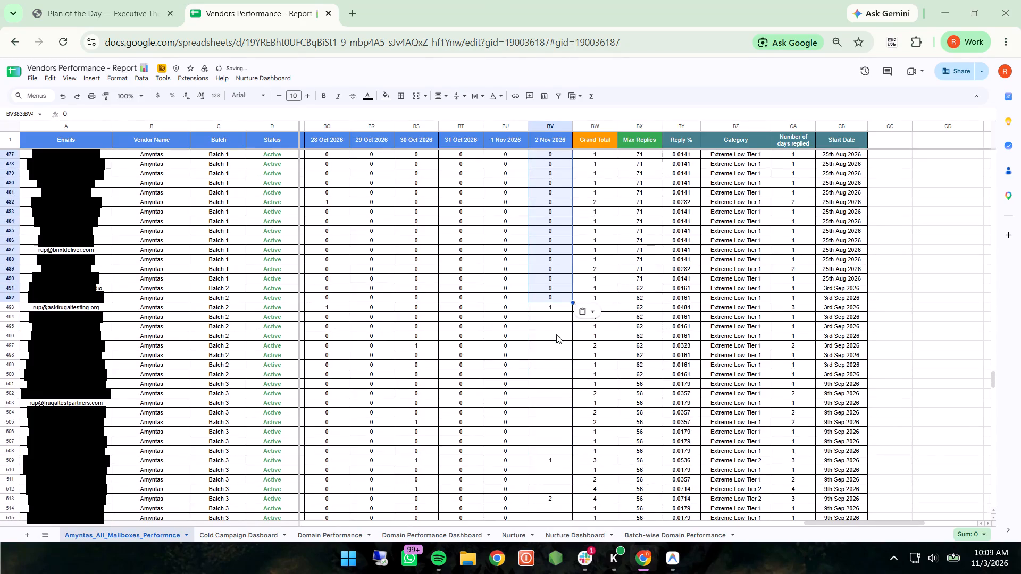
click(554, 322)
key(shift+Down)
key(shift+Down)
key(shift+Down)
key(shift+Down)
key(shift+Down)
key(shift+Down)
key(shift+Down)
key(shift+Down)
key(shift+Down)
key(shift+Down)
key(shift+Down)
key(shift+Down)
key(shift+Down)
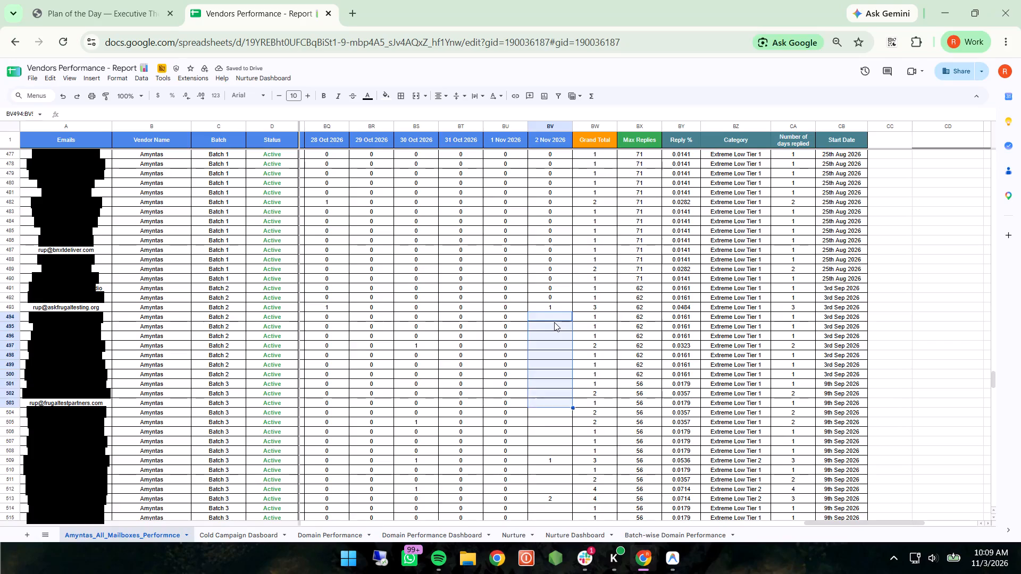
key(shift+Down)
key(ctrl+v)
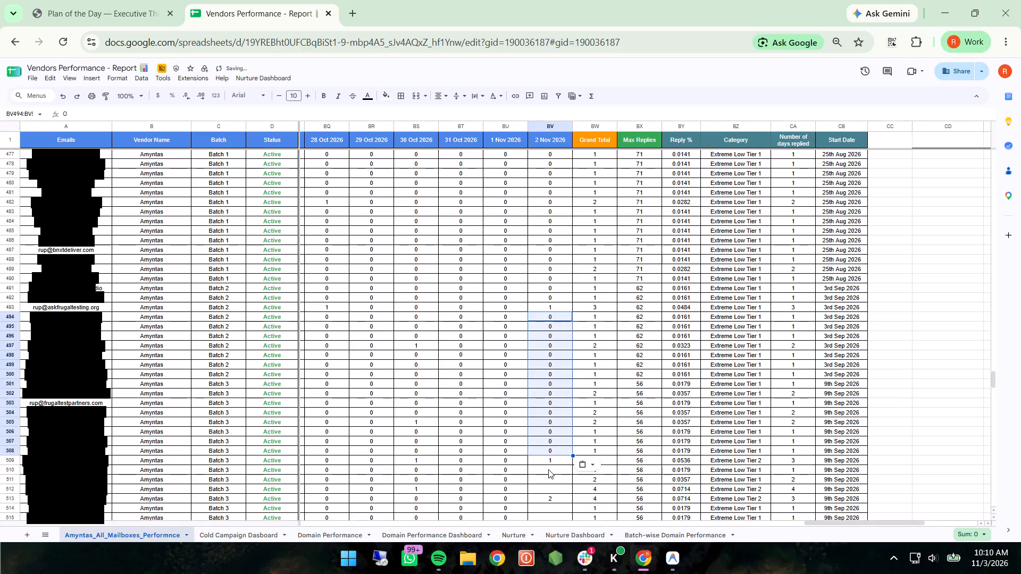
Fill the blank 2 Nov 2026 cells in rows 510 to 512 with the copied 0.
click(548, 469)
key(shift+Down)
key(shift+Down)
key(ctrl+v)
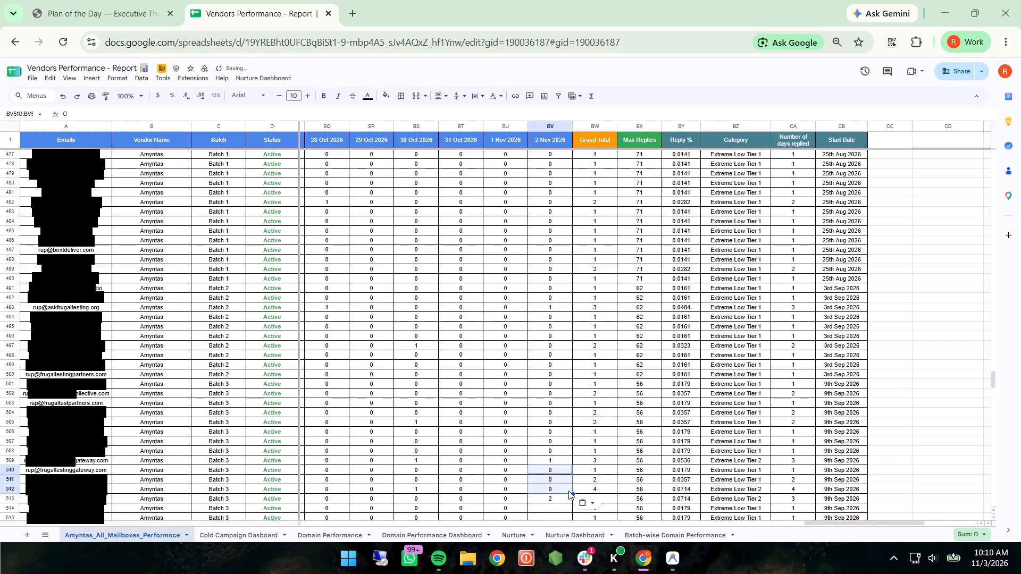
Fill the blank 2 Nov 2026 cells in rows 514 to 531 with the copied 0, stopping above the 1 in row 532.
scroll(568, 491, down, 1)
click(552, 389)
scroll(552, 389, down, 1)
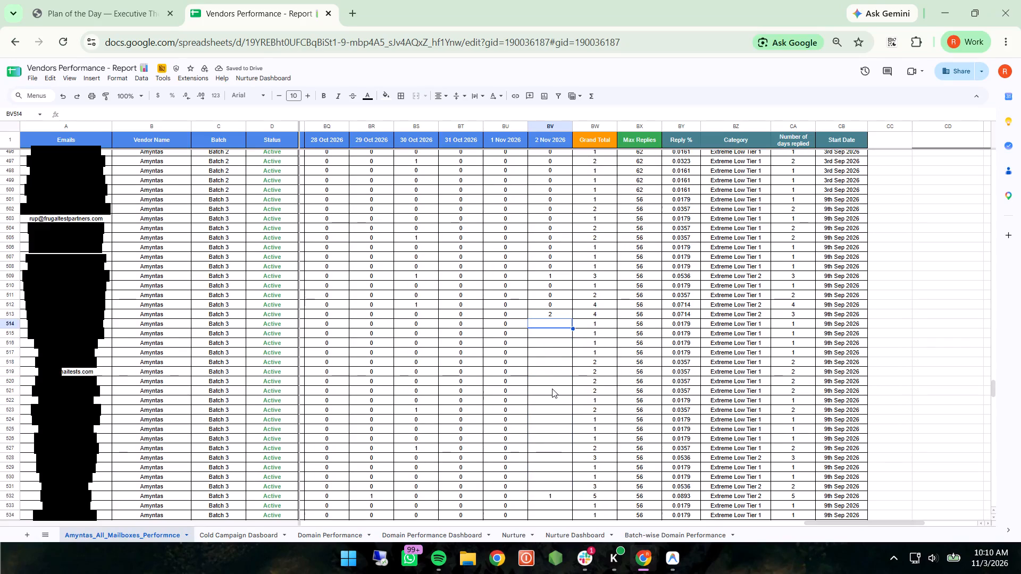
key(shift+Down)
key(shift+Down)
key(shift+Down)
key(shift+Down)
key(shift+Down)
key(shift+Down)
key(shift+Down)
key(shift+Down)
key(shift+Down)
key(shift+Down)
key(shift+Down)
key(shift+Down)
key(shift+Down)
key(shift+Down)
key(shift+Down)
key(shift+Down)
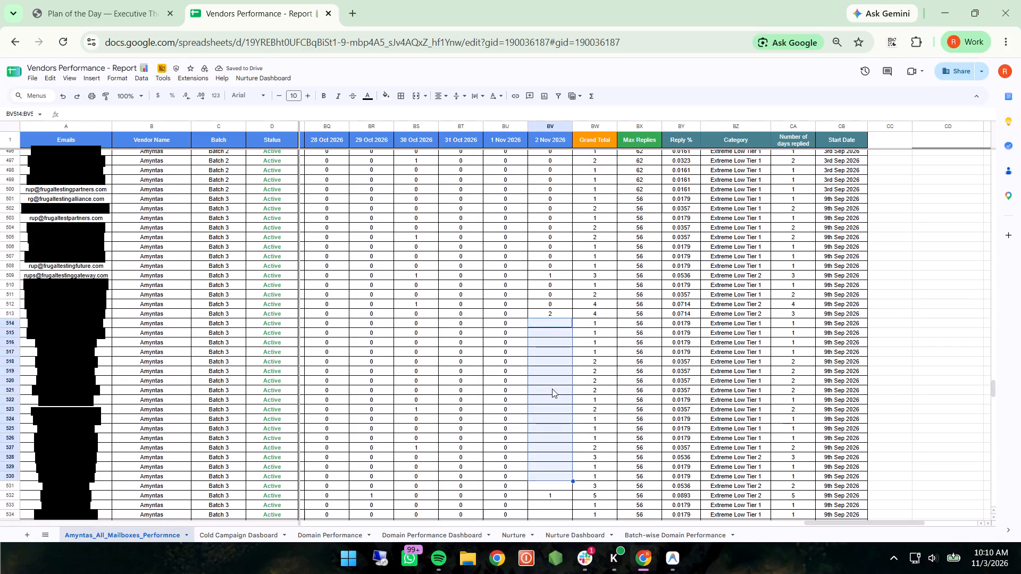
key(shift+Down)
key(ctrl+v)
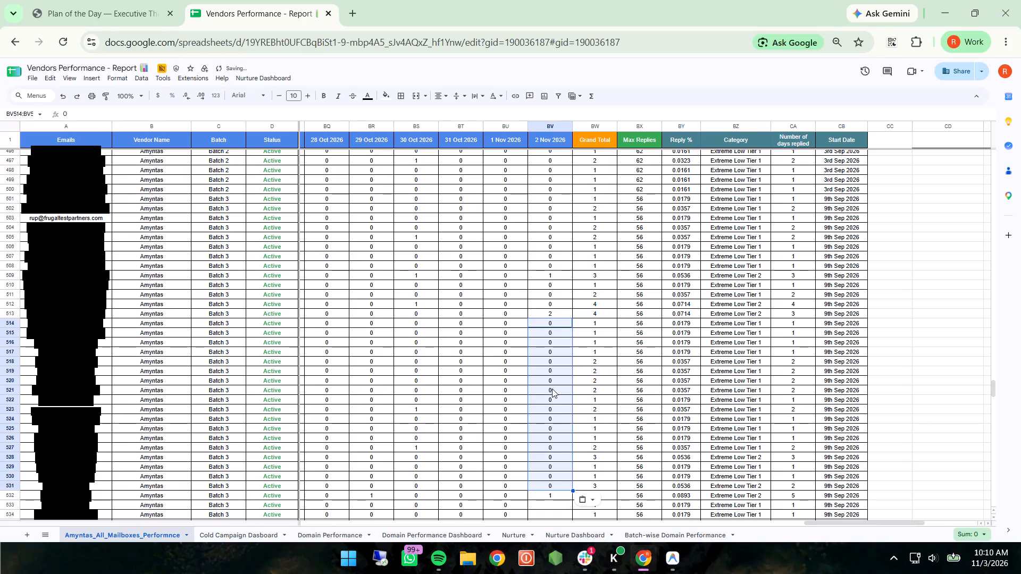
Fill the blank 2 Nov 2026 cells in rows 533 to 565 with the copied 0, leaving the 1 in row 566 out of the range.
scroll(552, 389, down, 4)
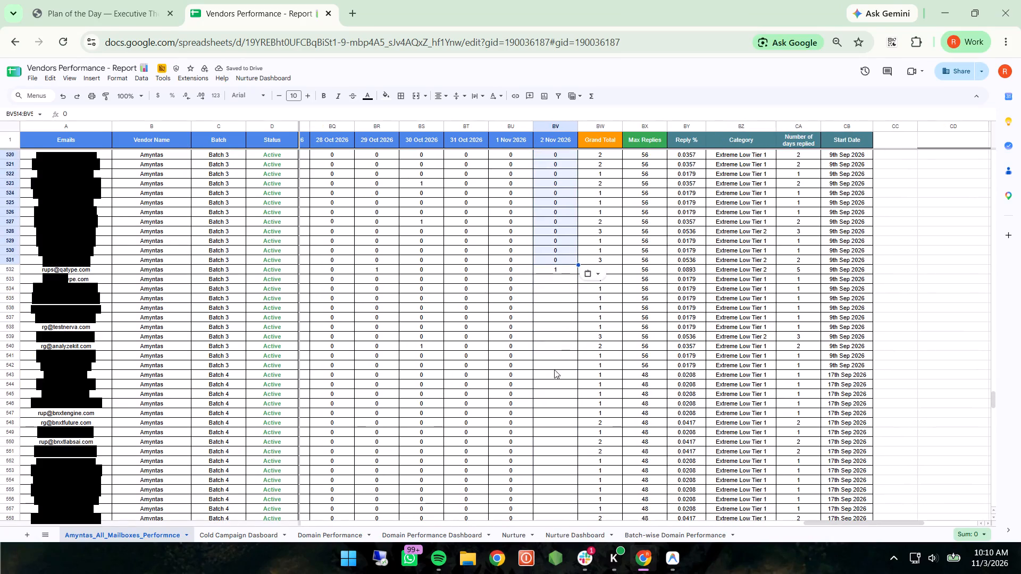
click(562, 282)
scroll(562, 282, down, 1)
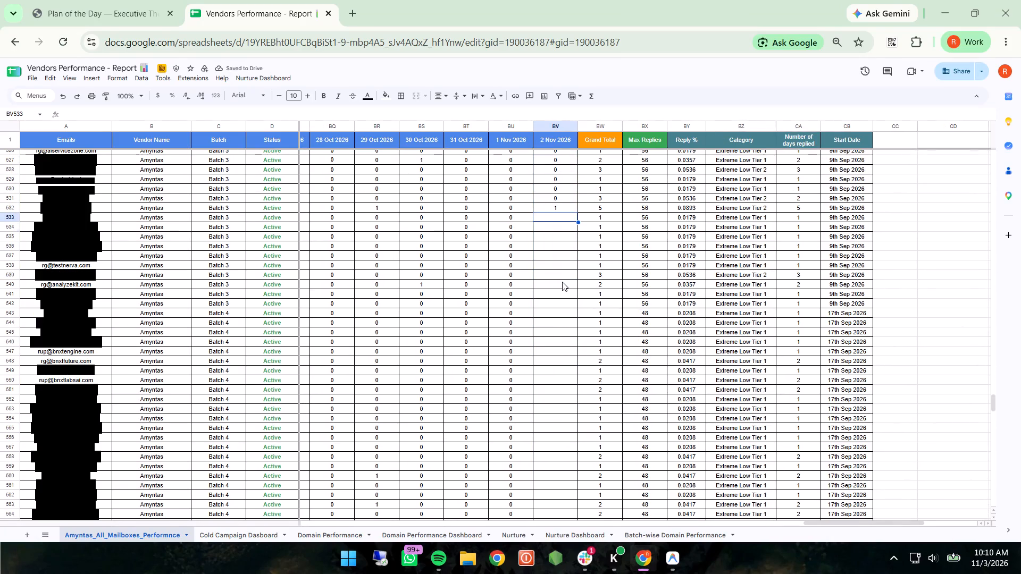
key(shift+Down)
key(shift+Down)
key(shift+Down)
key(shift+Down)
key(shift+Down)
key(shift+Down)
key(shift+Down)
key(shift+Down)
key(shift+Down)
key(shift+Down)
key(shift+Down)
key(shift+Down)
key(shift+Down)
key(shift+Down)
key(shift+Down)
key(shift+Down)
key(shift+Down)
key(shift+Down)
key(shift+Down)
key(shift+Down)
key(shift+Up)
key(shift+Up)
key(shift+Up)
key(shift+Up)
key(shift+Up)
key(shift+Up)
key(shift+Up)
key(shift+Up)
key(shift+Up)
key(shift+Up)
key(shift+Up)
key(shift+Up)
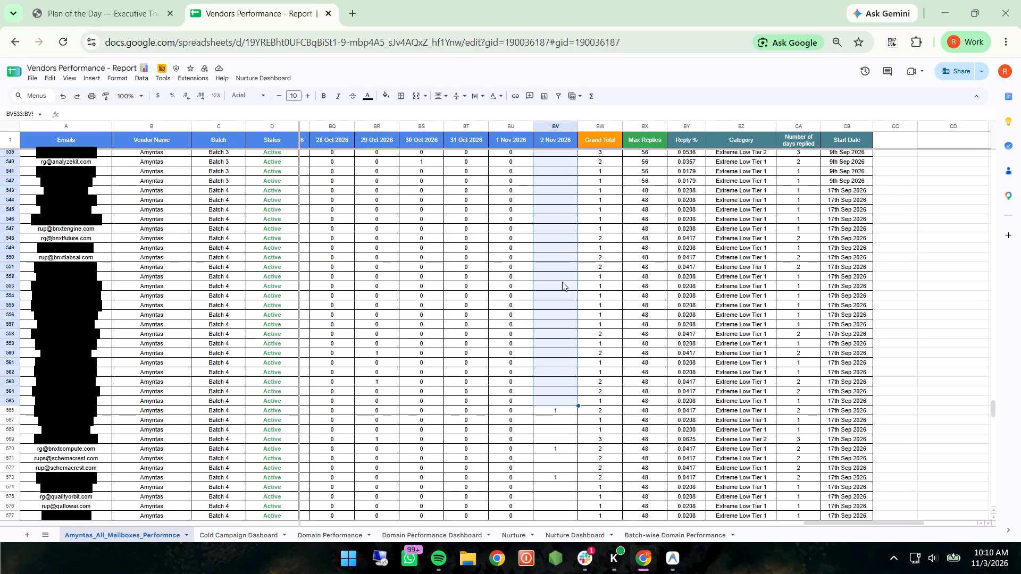
key(ctrl+v)
Fill the blank 2 Nov 2026 cells in rows 567 to 569 with the copied 0.
click(553, 423)
key(shift+Down)
key(shift+Down)
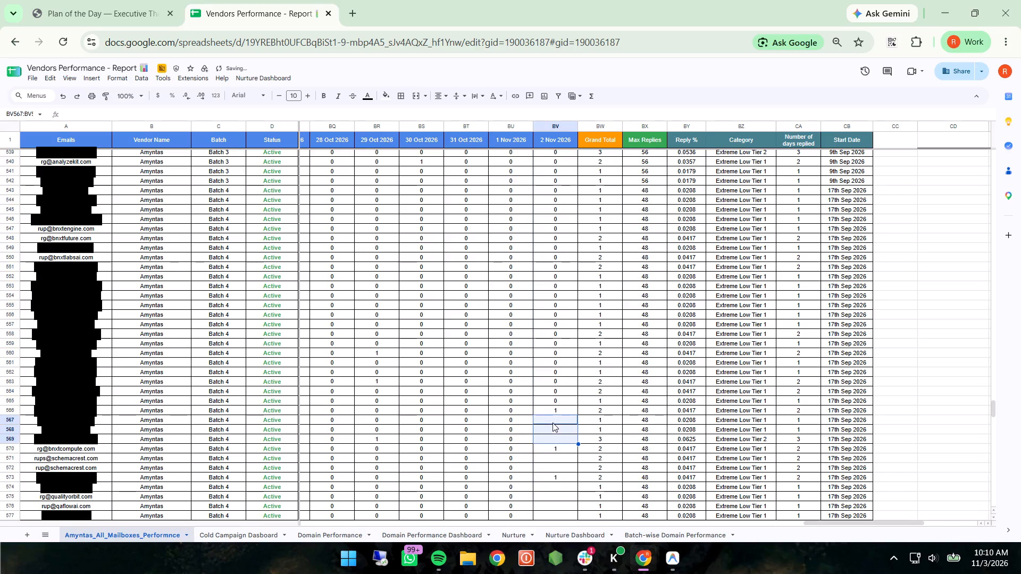
key(ctrl+v)
Fill the two blank 2 Nov 2026 cells in rows 571 and 572 with the copied 0.
click(562, 459)
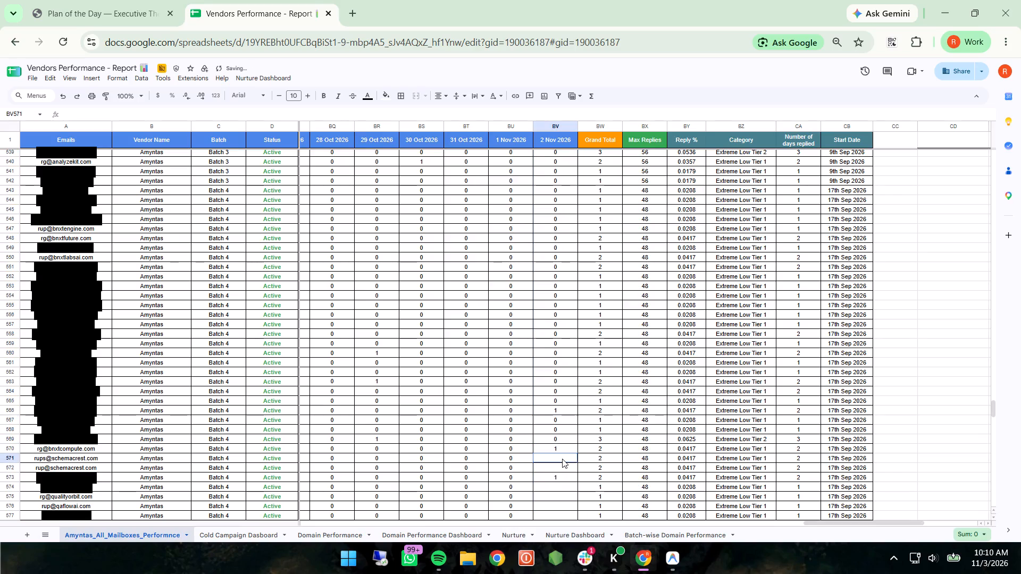
key(shift+Down)
key(ctrl+v)
Fill the blank 2 Nov 2026 cells in rows 574 to 583 with the copied 0, stopping above the 1 in row 584.
scroll(562, 459, down, 1)
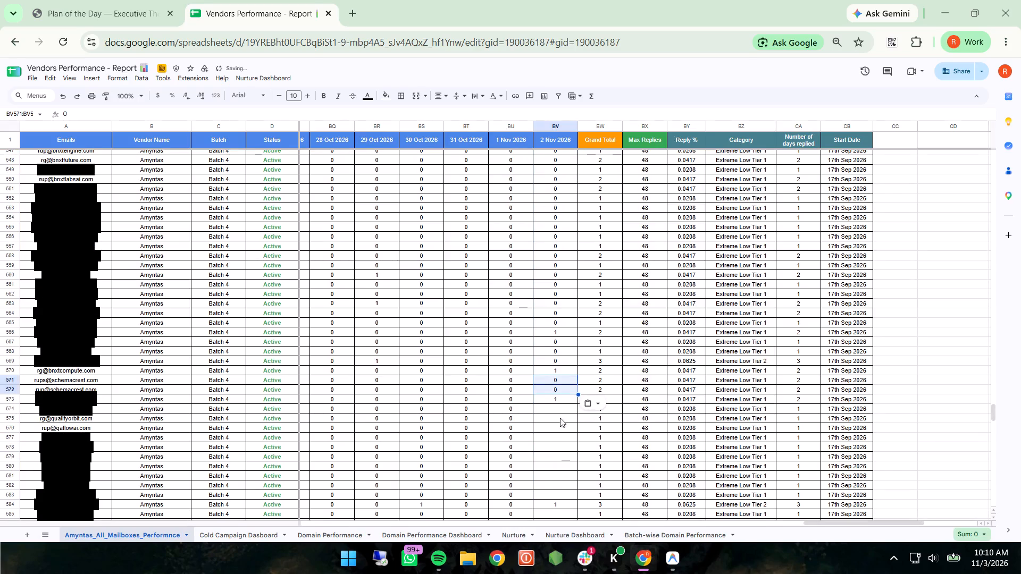
click(559, 409)
key(shift+Down)
key(shift+Down)
key(shift+Down)
key(shift+Down)
key(shift+Down)
key(shift+Down)
key(shift+Down)
key(shift+Down)
key(shift+Down)
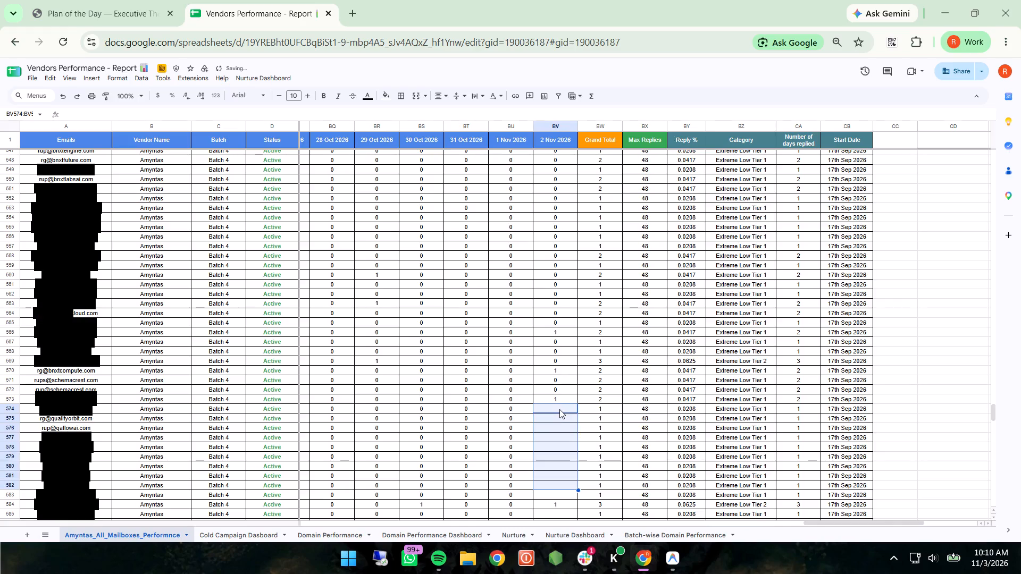
key(ctrl+v)
Fill the blank 2 Nov 2026 cells in rows 585 to 602 with the copied 0, stopping above the 1 in row 603.
scroll(559, 409, down, 3)
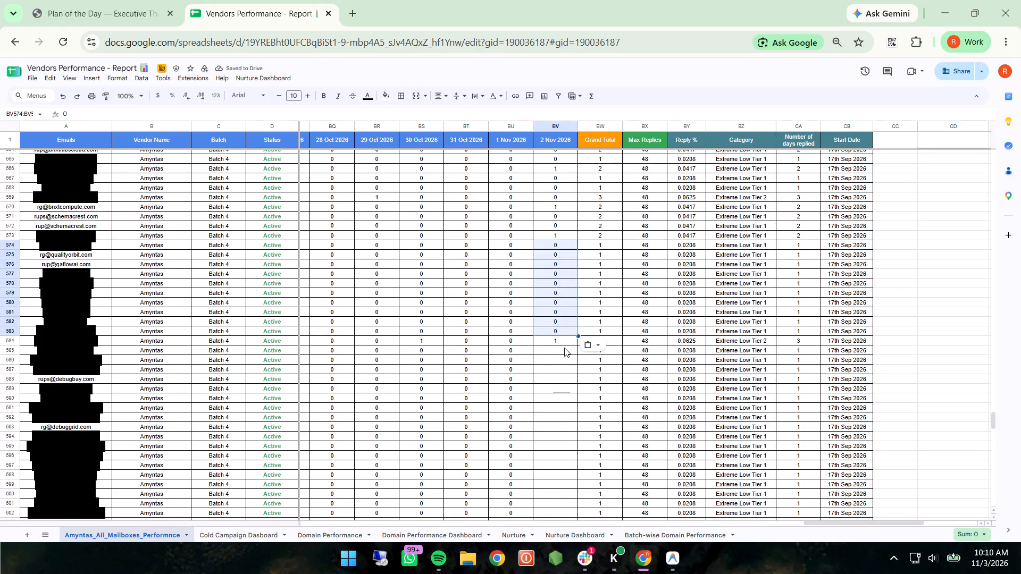
click(564, 357)
key(Up)
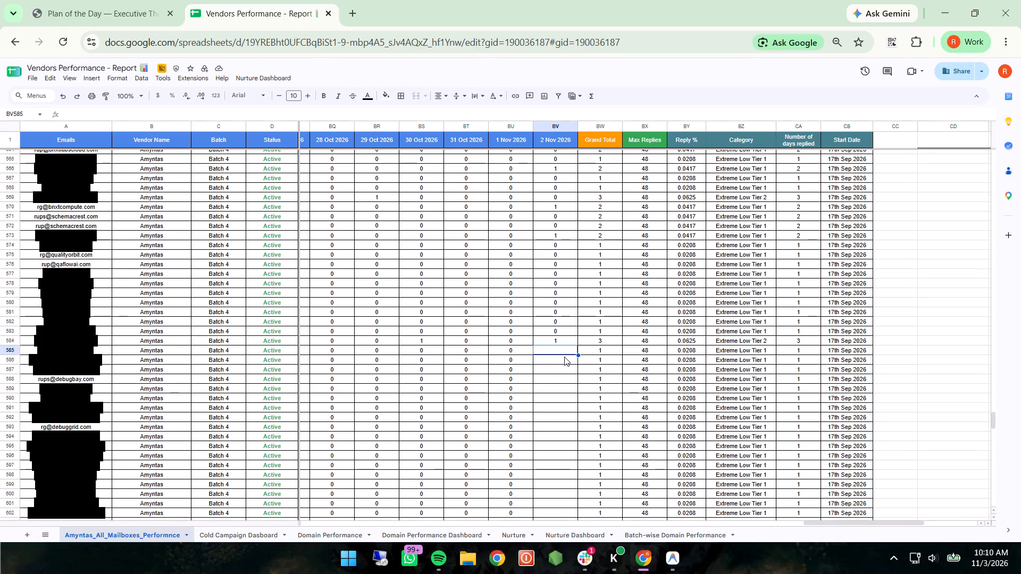
scroll(564, 357, down, 2)
key(shift+Down)
key(shift+Down)
key(shift+Down)
key(shift+Down)
key(shift+Down)
key(shift+Down)
key(shift+Down)
key(shift+Down)
key(shift+Down)
key(shift+Down)
key(shift+Down)
key(shift+Down)
key(shift+Down)
key(shift+Down)
key(shift+Down)
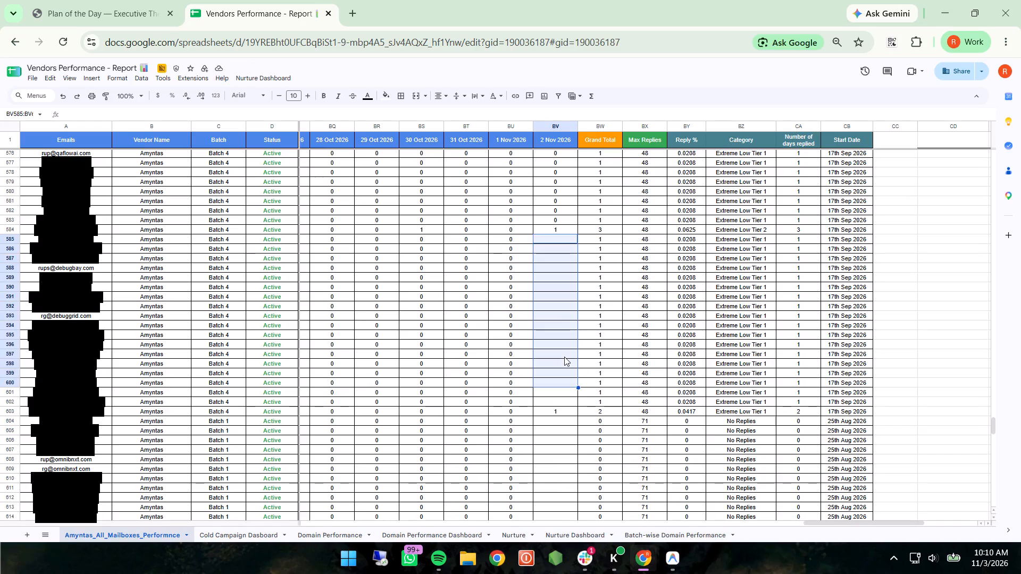
key(shift+Down)
key(shift+Down)
key(ctrl+v)
Fill the blank 2 Nov 2026 cells in rows 604 to 662 with the copied 0, leaving the 1 in row 663 out of the range.
scroll(564, 357, down, 1)
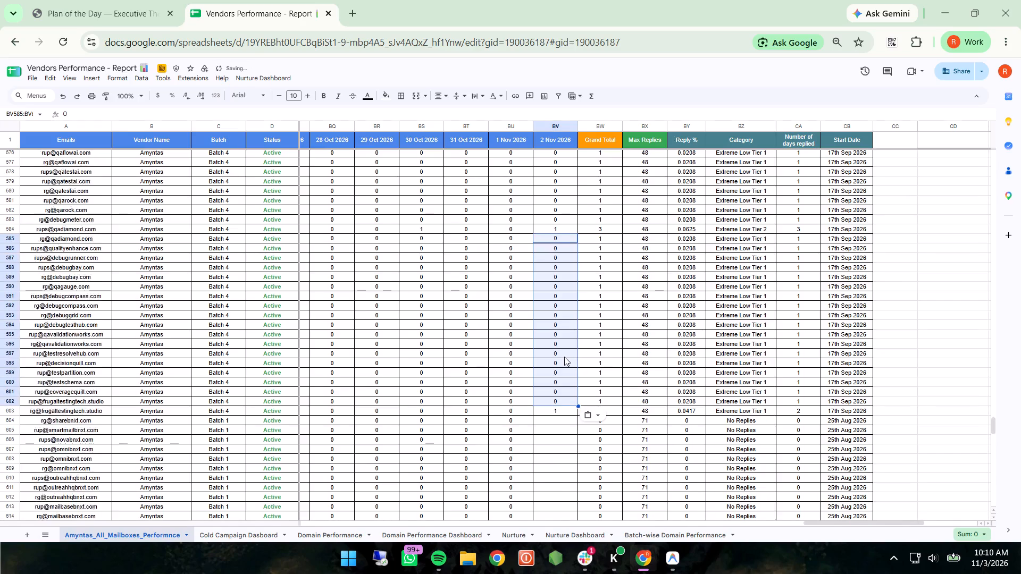
scroll(564, 357, down, 2)
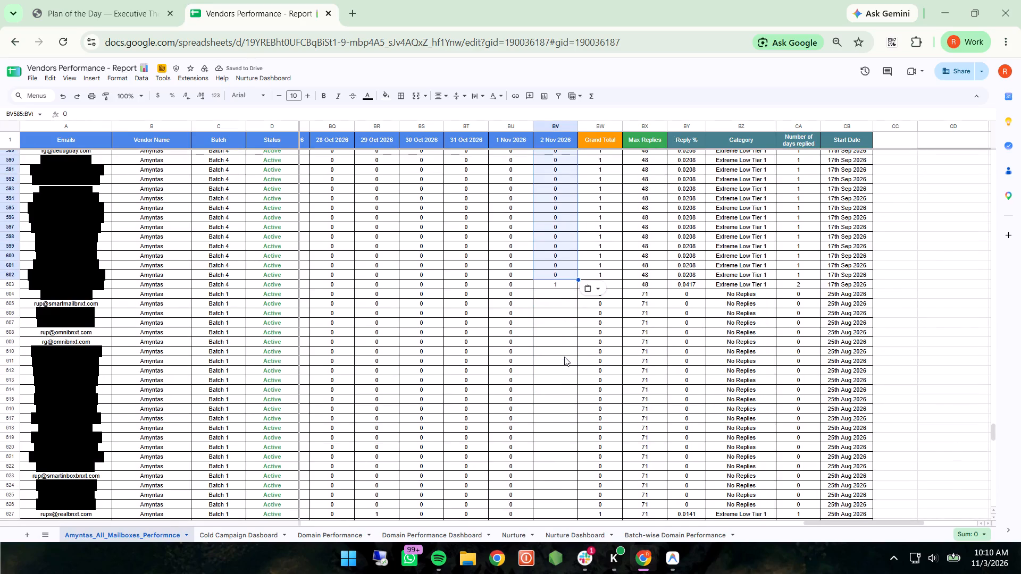
click(568, 296)
scroll(568, 296, down, 1)
key(shift+Down)
key(shift+Down)
key(shift+Down)
key(shift+Down)
key(shift+Down)
key(shift+Down)
key(shift+Down)
key(shift+Down)
key(shift+Down)
key(shift+Down)
key(shift+Down)
key(shift+Down)
key(shift+Down)
key(shift+Down)
key(shift+Down)
key(shift+Down)
key(shift+Down)
key(shift+Down)
key(shift+Down)
key(shift+Down)
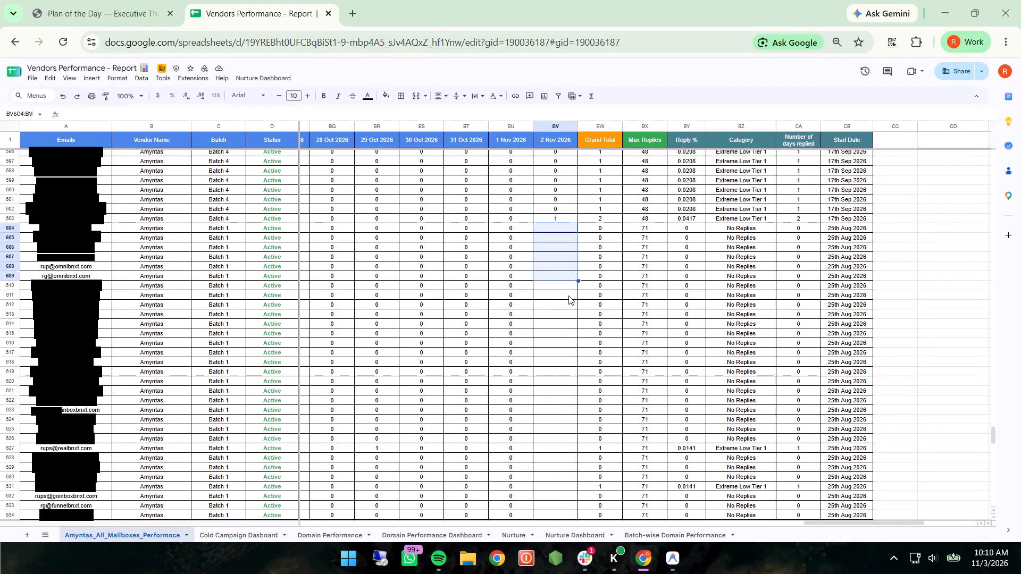
key(shift+Down)
key(shift+Down)
key(shift+Down)
key(shift+Down)
key(shift+Down)
key(shift+Down)
key(shift+Down)
key(shift+Down)
key(shift+Down)
key(shift+Down)
key(shift+Down)
key(shift+Down)
key(shift+Down)
key(shift+Down)
key(shift+Down)
key(shift+Down)
key(shift+Down)
key(shift+Down)
key(shift+Down)
key(shift+Down)
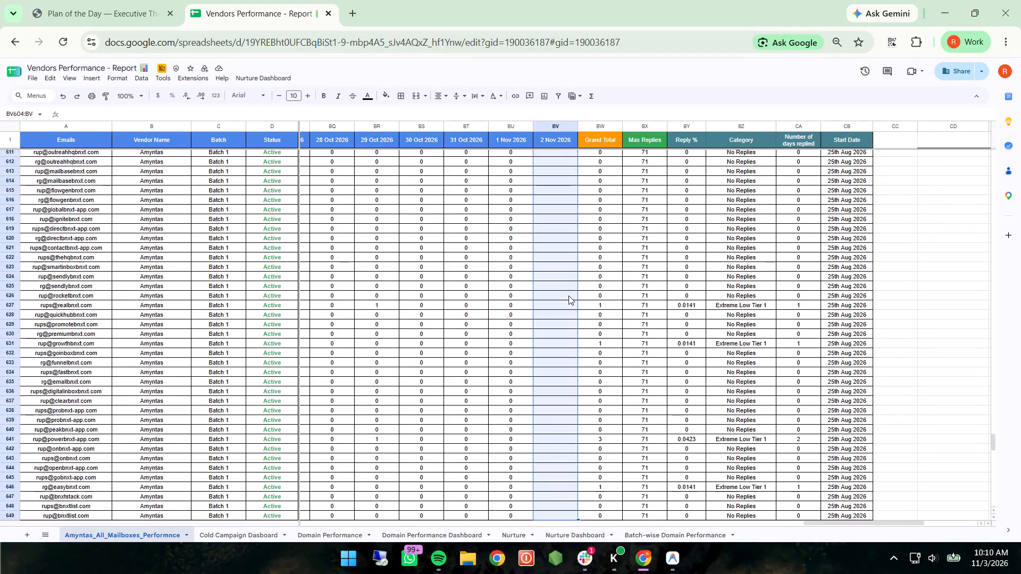
key(shift+Up)
key(shift+Up)
key(shift+Up)
key(shift+Up)
key(shift+Up)
key(shift+Up)
key(shift+Up)
key(shift+Up)
key(shift+Up)
key(shift+Up)
key(shift+Up)
key(shift+Up)
key(shift+Up)
key(shift+Up)
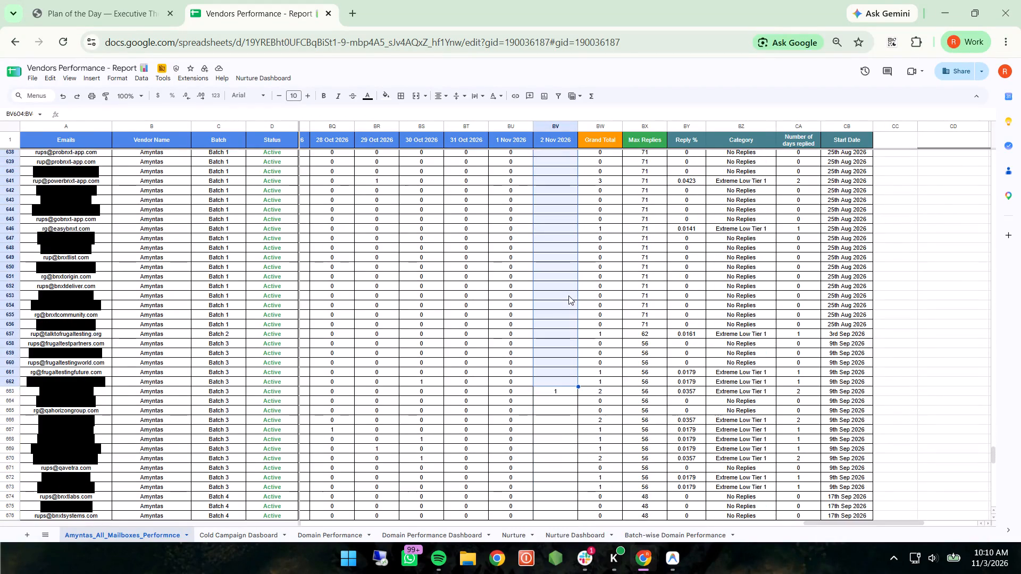
key(shift+Up)
key(shift+Down)
key(ctrl+v)
Fill the blank 2 Nov 2026 cells in rows 664 to 718 with the copied 0, stopping above the 1 in row 719.
scroll(568, 296, down, 2)
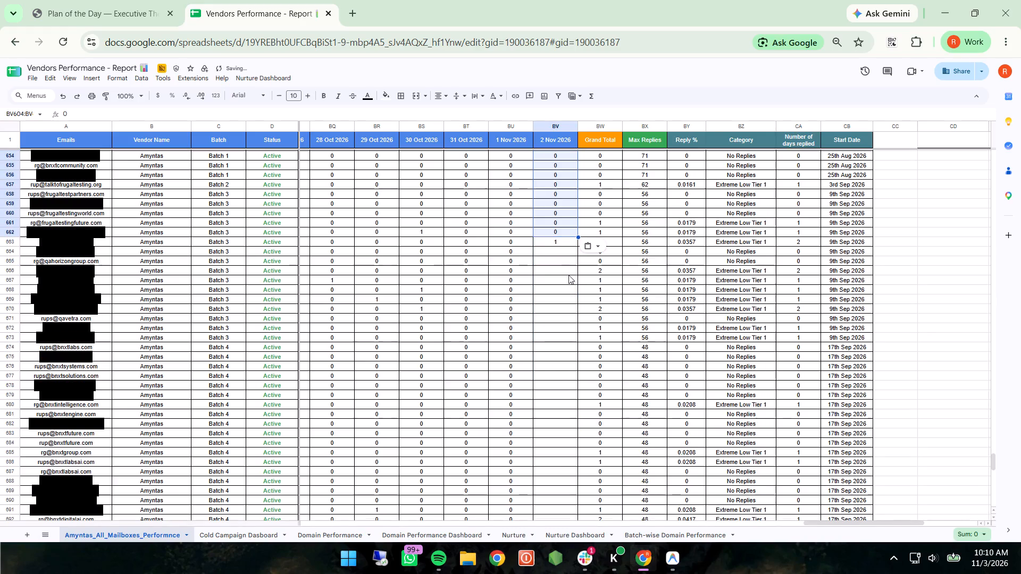
click(564, 254)
key(shift+Down)
key(shift+Down)
key(shift+Down)
key(shift+Down)
key(shift+Down)
key(shift+Down)
key(shift+Down)
key(shift+Down)
key(shift+Down)
key(shift+Down)
key(shift+Down)
key(shift+Down)
key(shift+Down)
key(shift+Down)
key(shift+Down)
key(shift+Down)
key(shift+Down)
key(shift+Down)
key(shift+Down)
key(shift+Down)
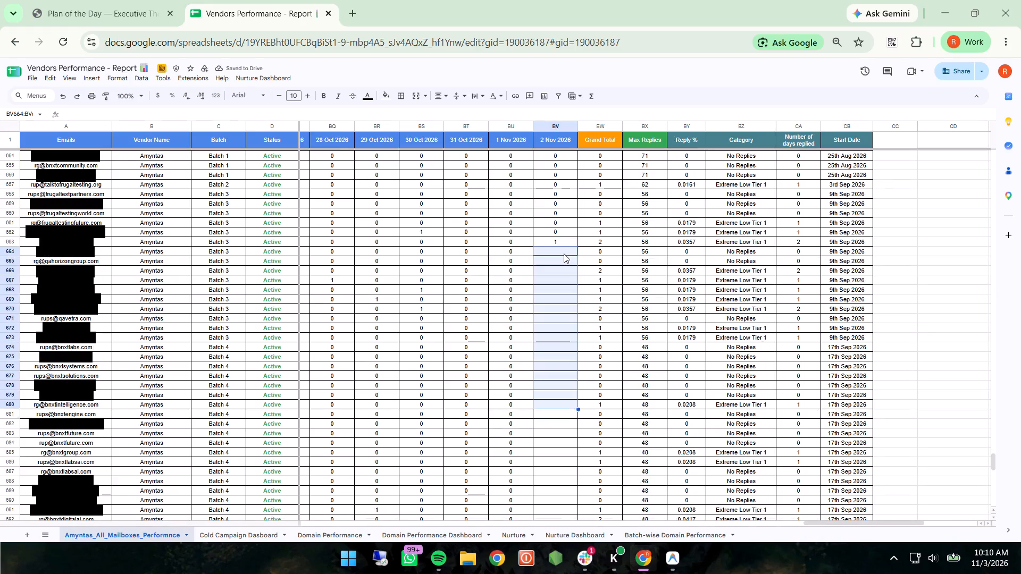
key(shift+Up)
key(shift+Up)
key(shift+Up)
key(shift+Up)
key(shift+Up)
key(shift+Up)
key(shift+Up)
key(shift+Up)
key(shift+Up)
key(shift+Up)
key(shift+Up)
key(shift+Up)
key(shift+Up)
key(shift+Up)
key(shift+Up)
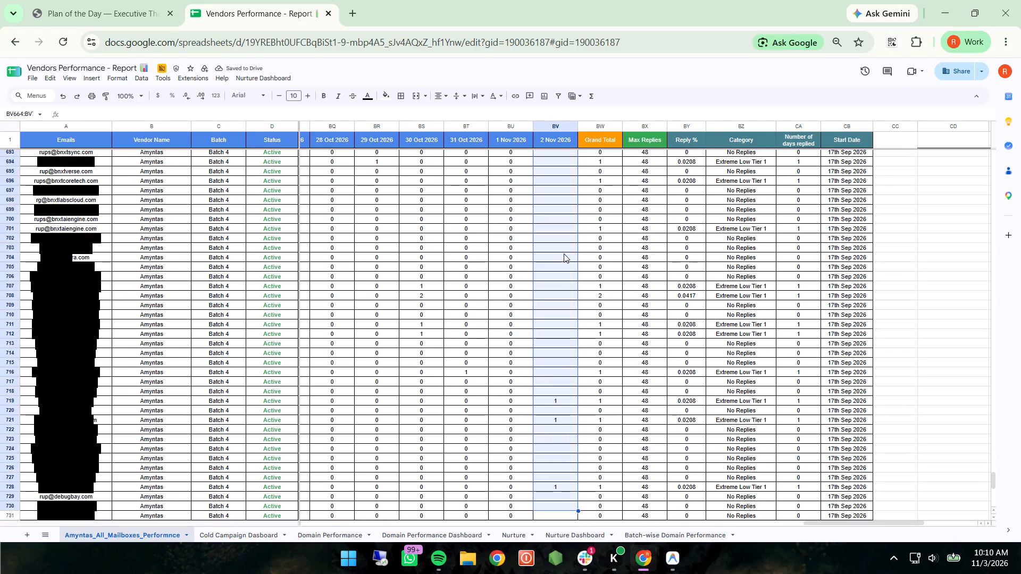
key(shift+Down)
key(shift+Down)
key(ctrl+v)
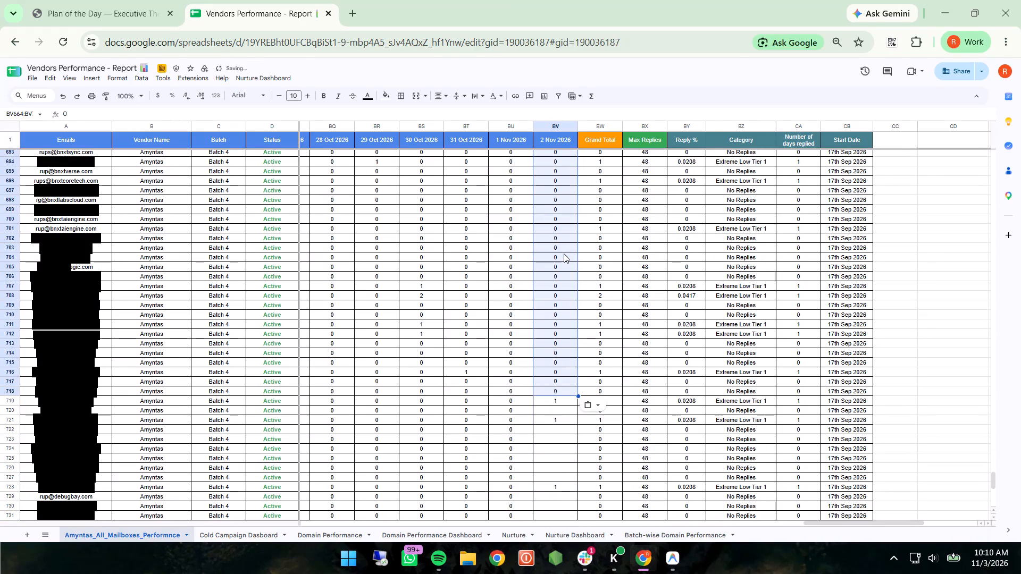
Fill the single blank 2 Nov 2026 cell in row 720 with the copied 0.
click(551, 409)
key(ctrl+v)
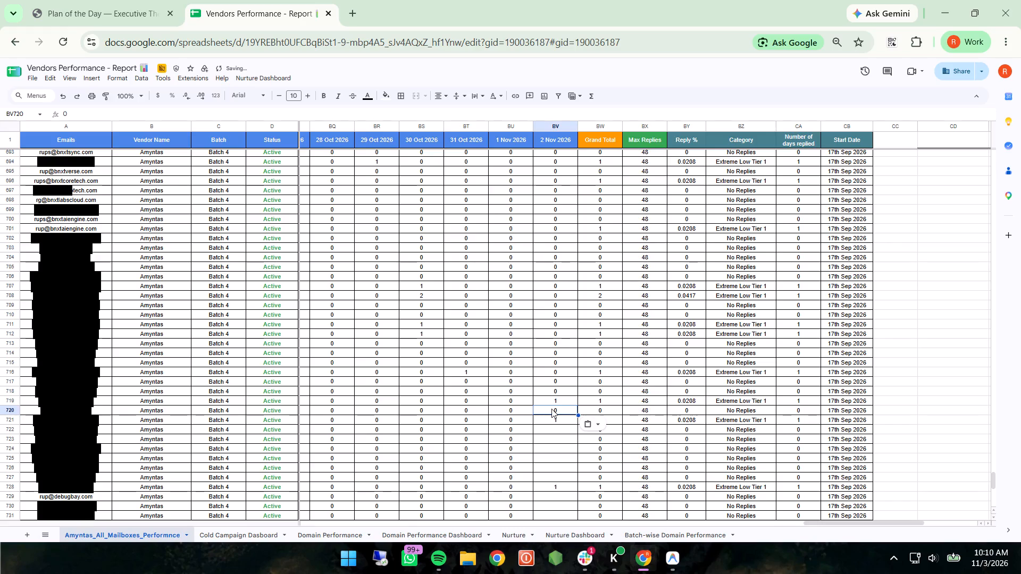
Fill the blank 2 Nov 2026 cells in rows 722 to 727 with the copied 0, stopping above the 1 in row 728.
click(553, 429)
key(shift+Down)
key(shift+Down)
key(shift+Down)
key(shift+Down)
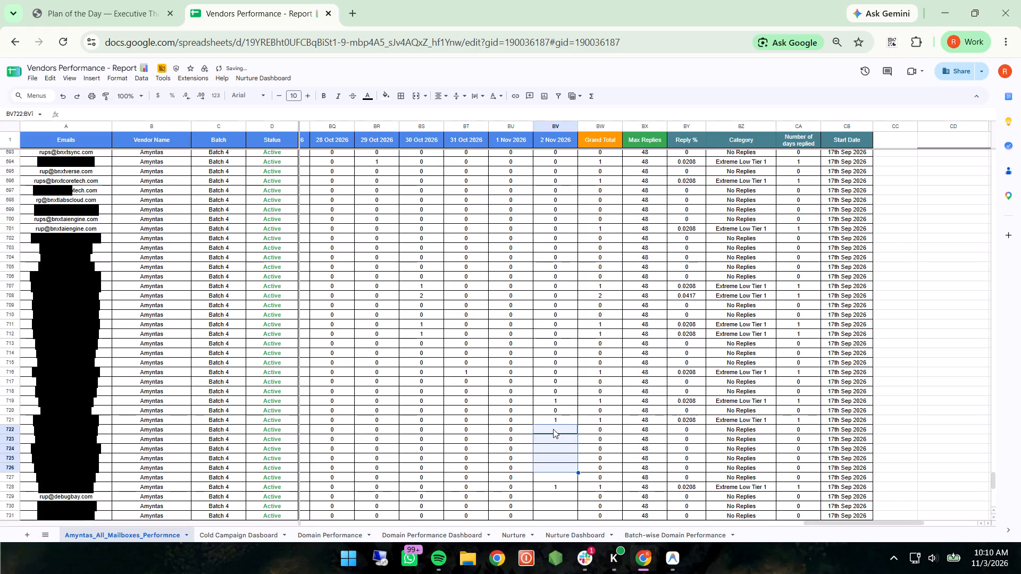
key(shift+Down)
key(ctrl+v)
Fill the blank 2 Nov 2026 cells in rows 729 to 756 with the copied 0, stopping above the 1 in row 757.
scroll(553, 429, down, 3)
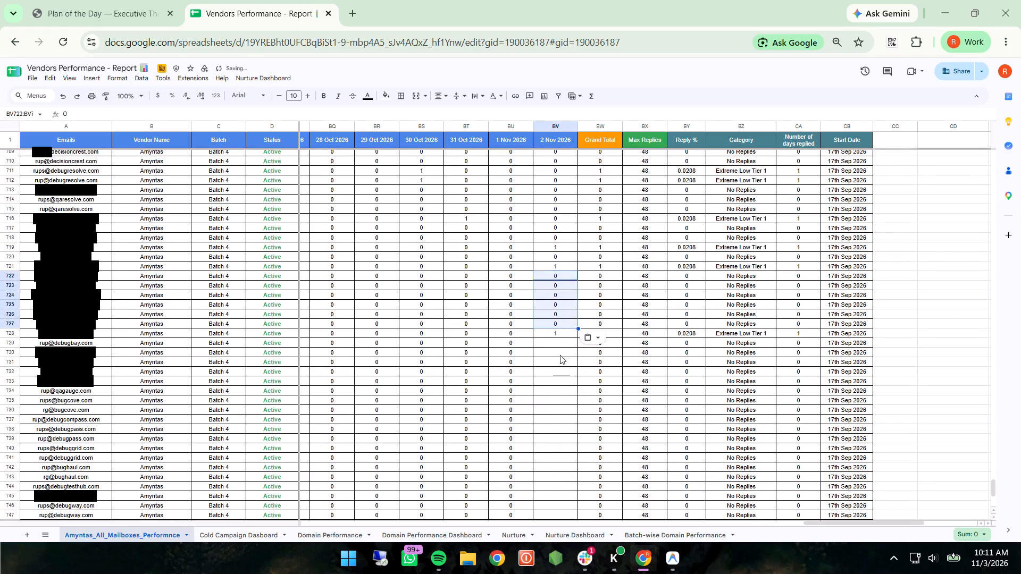
click(562, 344)
scroll(562, 344, down, 2)
key(shift+Down)
key(shift+Down)
key(shift+Down)
key(shift+Down)
key(shift+Down)
key(shift+Down)
key(shift+Down)
key(shift+Down)
key(shift+Down)
key(shift+Down)
key(shift+Down)
key(shift+Down)
key(shift+Down)
key(shift+Down)
key(shift+Down)
key(shift+Down)
key(shift+Down)
key(shift+Down)
key(shift+Down)
key(shift+Down)
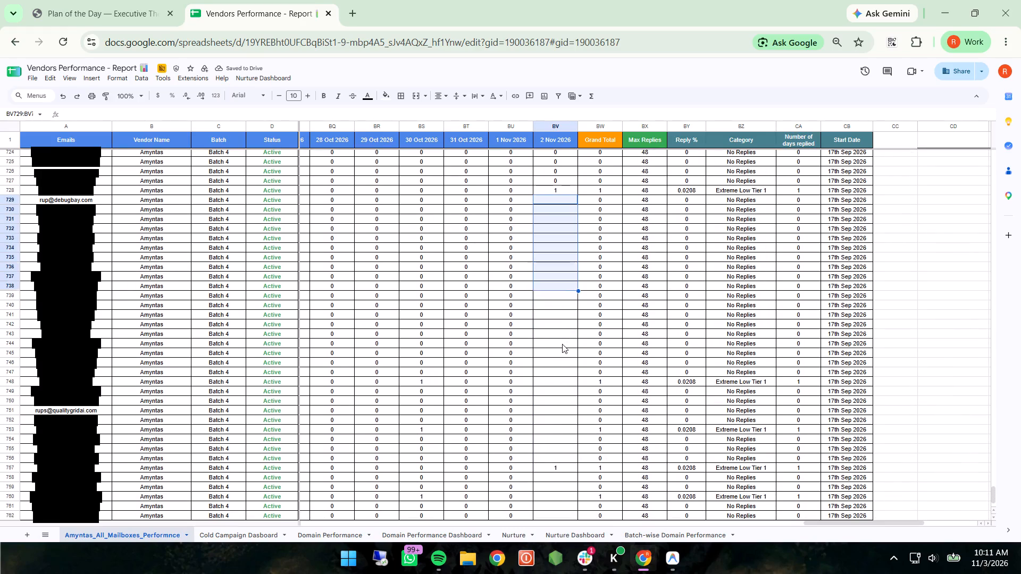
key(shift+Down)
key(shift+Down)
key(ctrl+v)
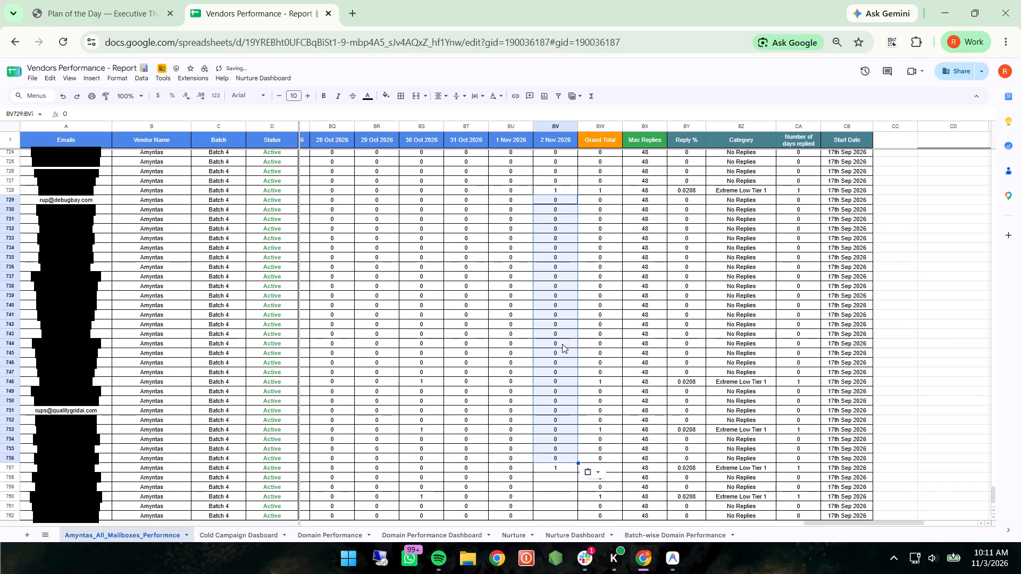
Fill the blank 2 Nov 2026 cells in rows 758 to 763 with the copied 0, below the 1 in row 757.
scroll(574, 454, down, 2)
click(559, 421)
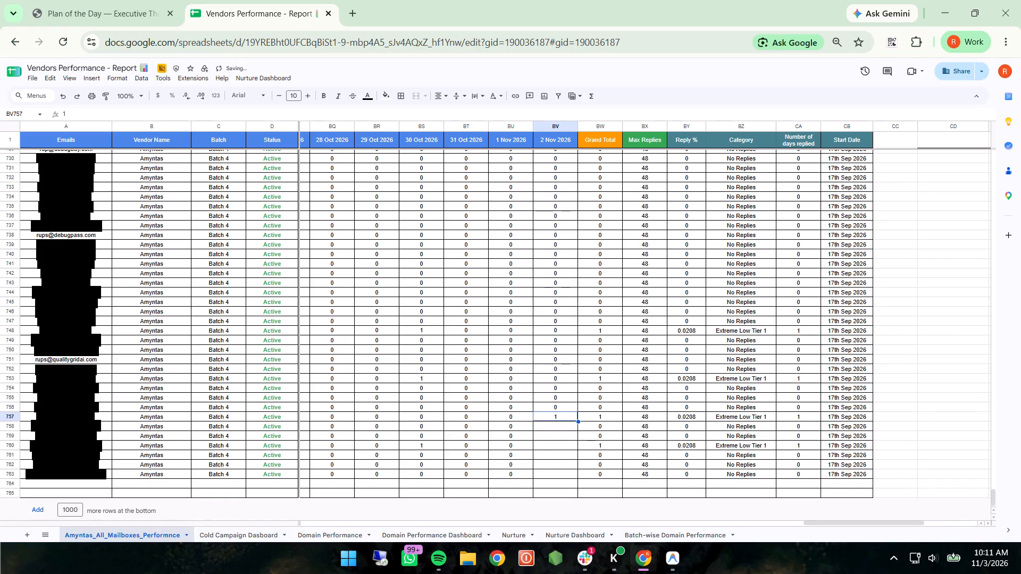
key(Down)
key(shift+Down)
key(shift+Down)
key(shift+Down)
key(shift+Down)
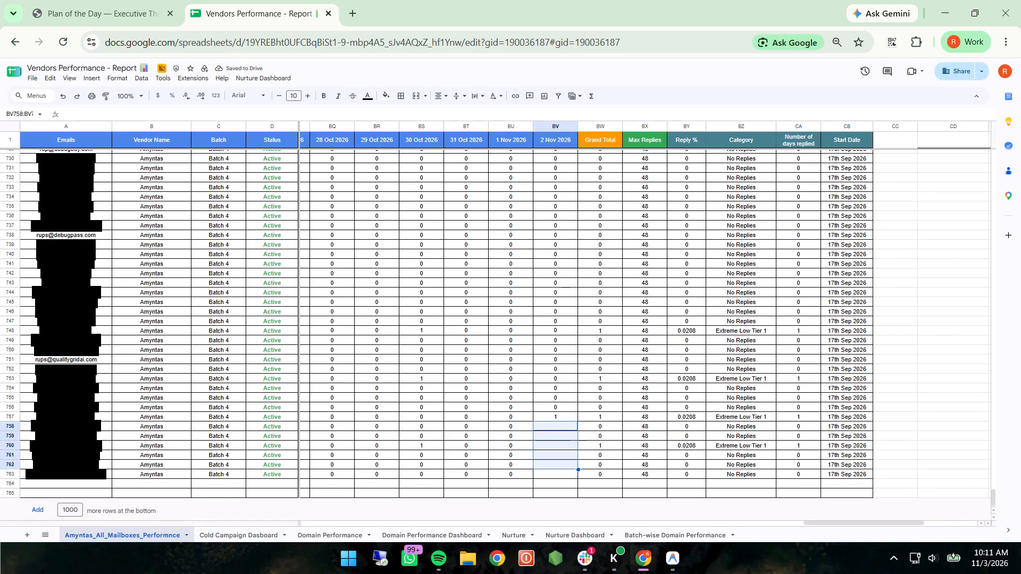
key(shift+Down)
key(ctrl+v)
Select all 2 Nov 2026 values from row 2 to row 763 to check the column's total replies.
scroll(559, 421, up, 12)
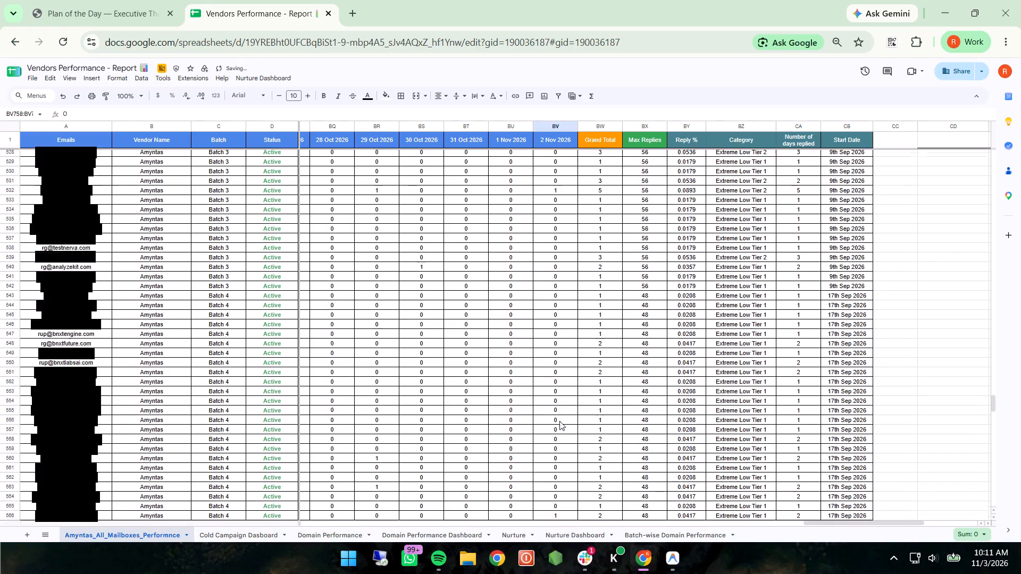
scroll(559, 421, up, 20)
scroll(559, 421, up, 6)
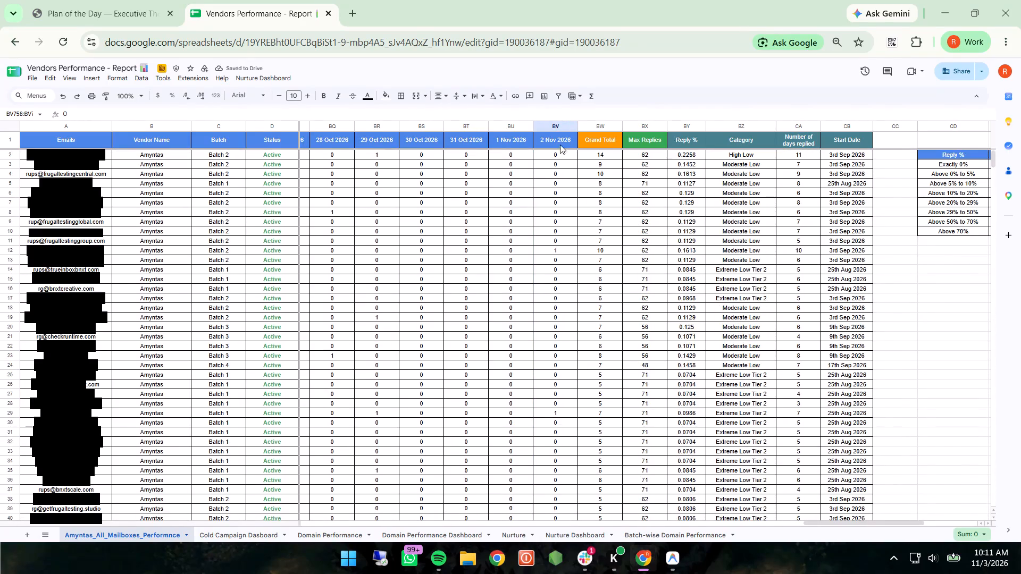
click(558, 126)
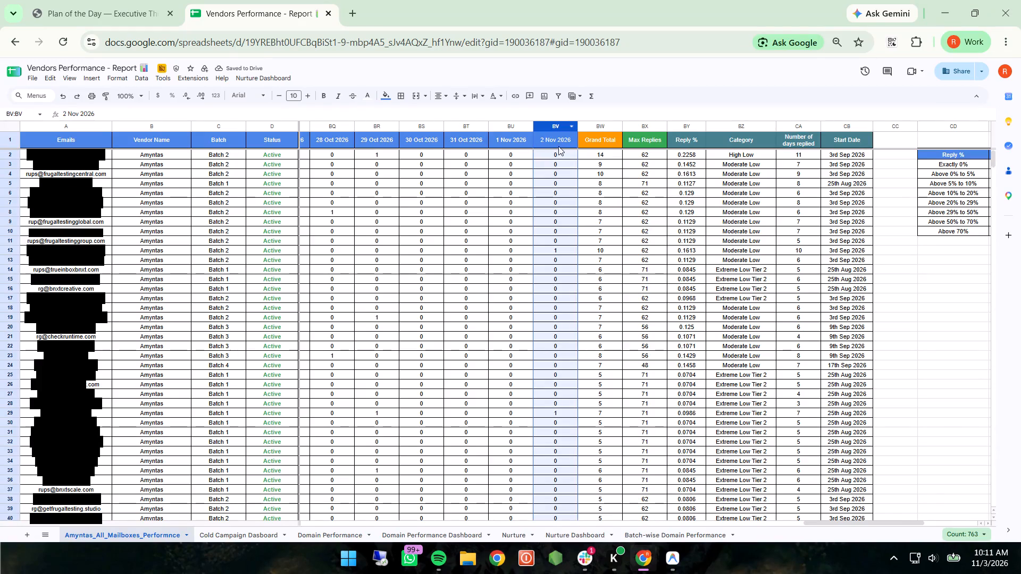
click(558, 151)
key(ctrl+shift+Down)
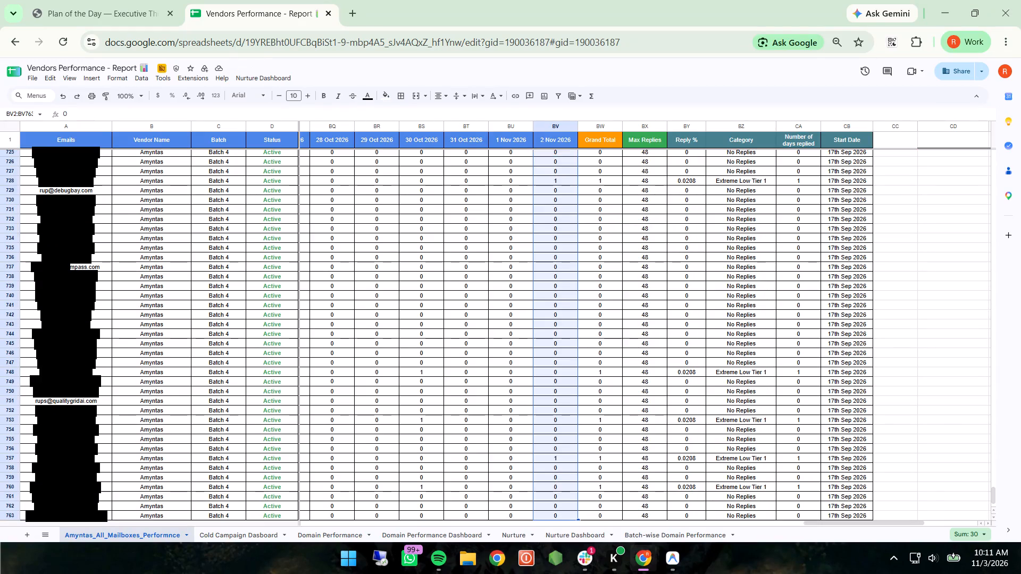
Filter the Batch column to Batch 1 only and select its 2 Nov 2026 values to check their total.
scroll(558, 151, up, 20)
scroll(558, 151, up, 5)
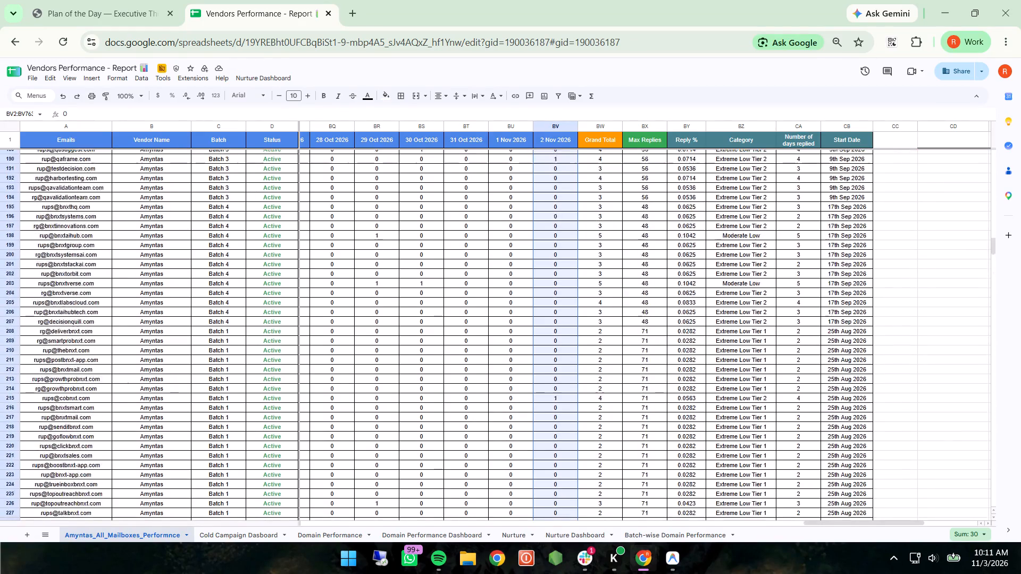
scroll(558, 151, up, 15)
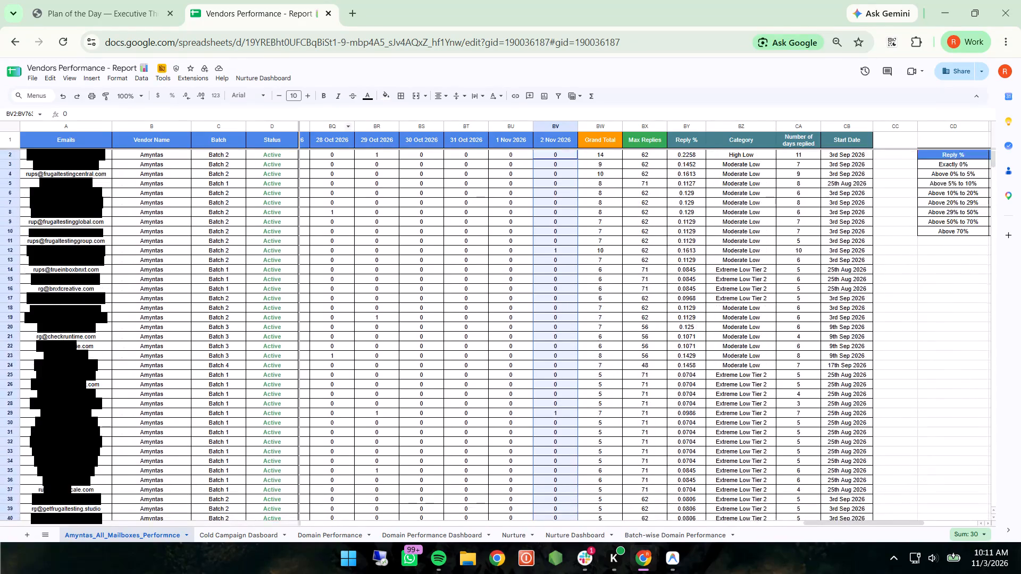
click(214, 128)
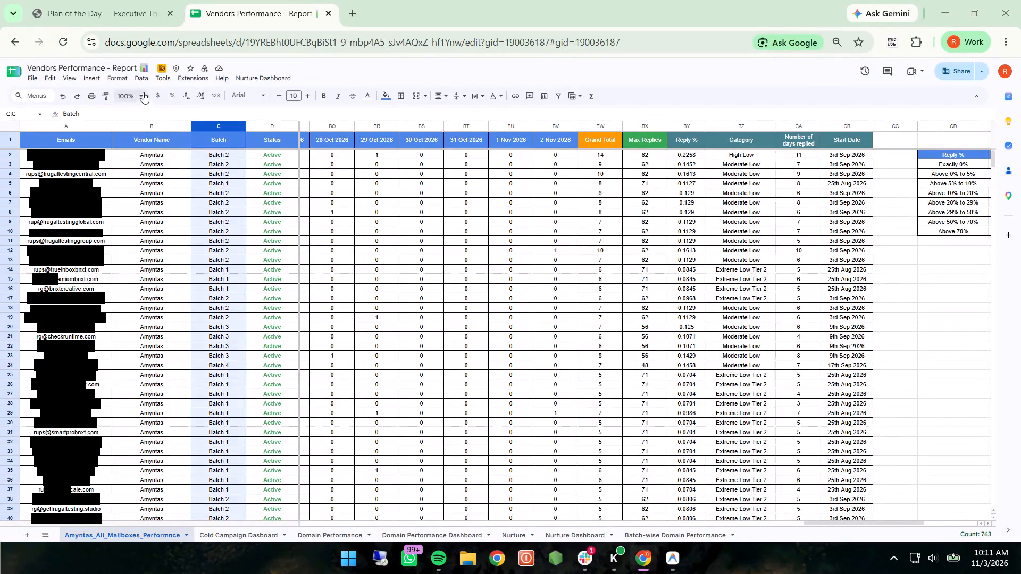
click(557, 95)
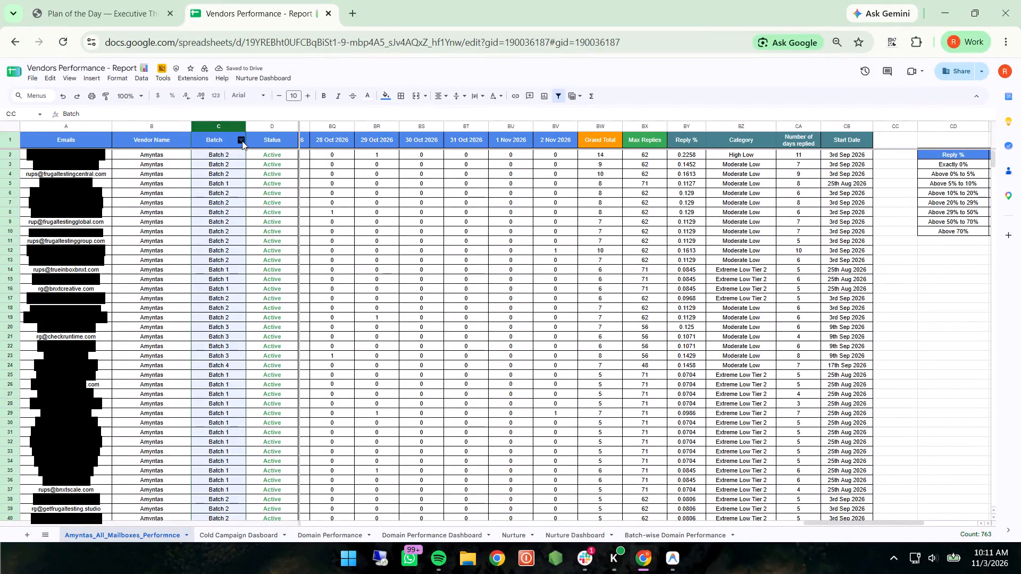
click(241, 141)
click(162, 249)
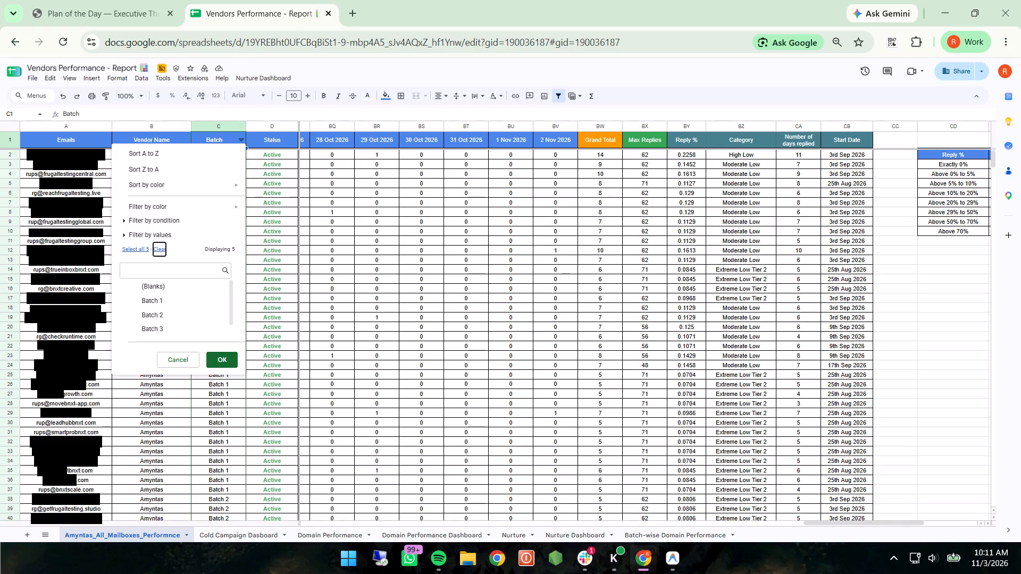
click(171, 299)
click(216, 354)
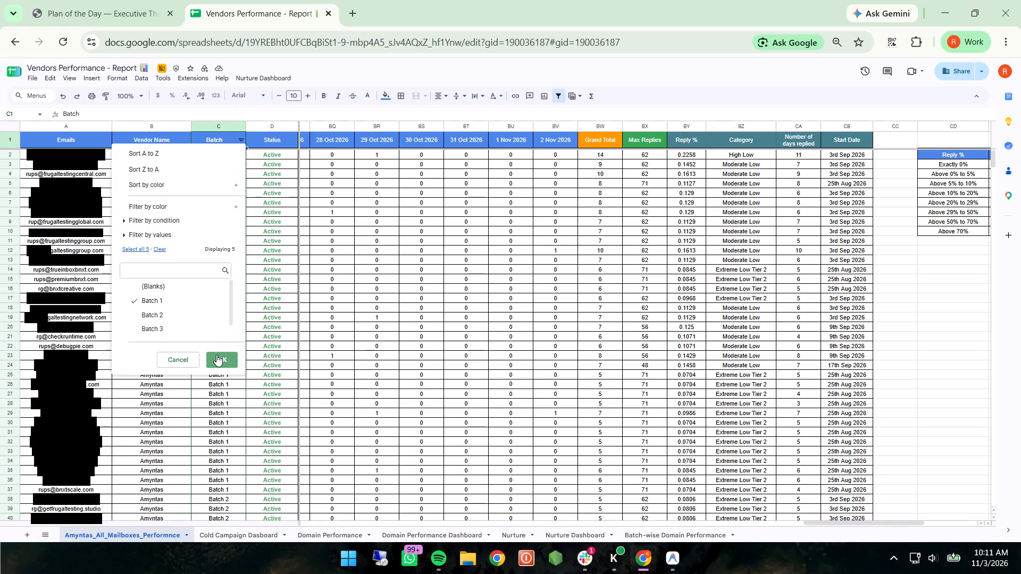
scroll(532, 322, up, 8)
click(566, 150)
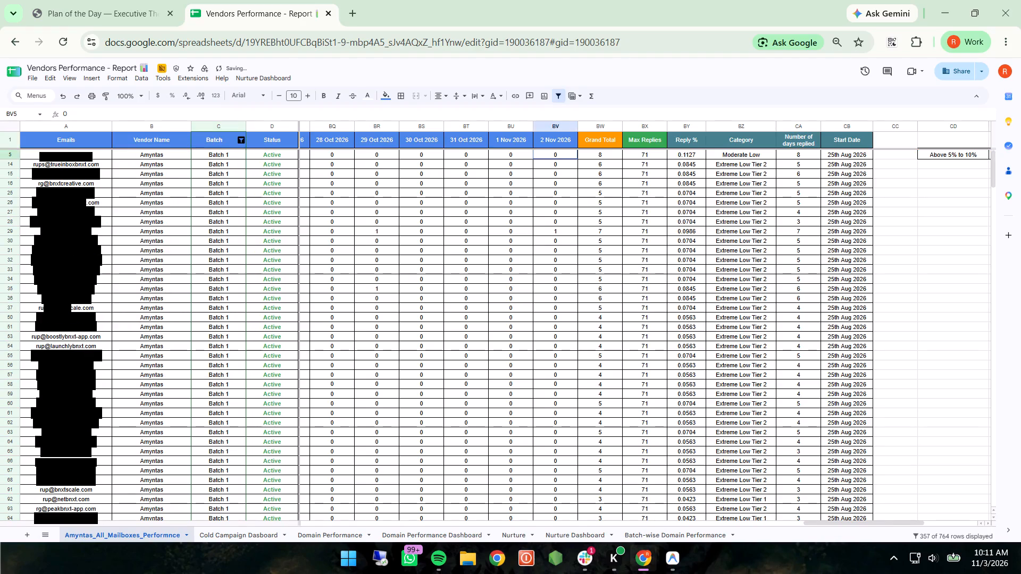
key(ctrl+shift+Down)
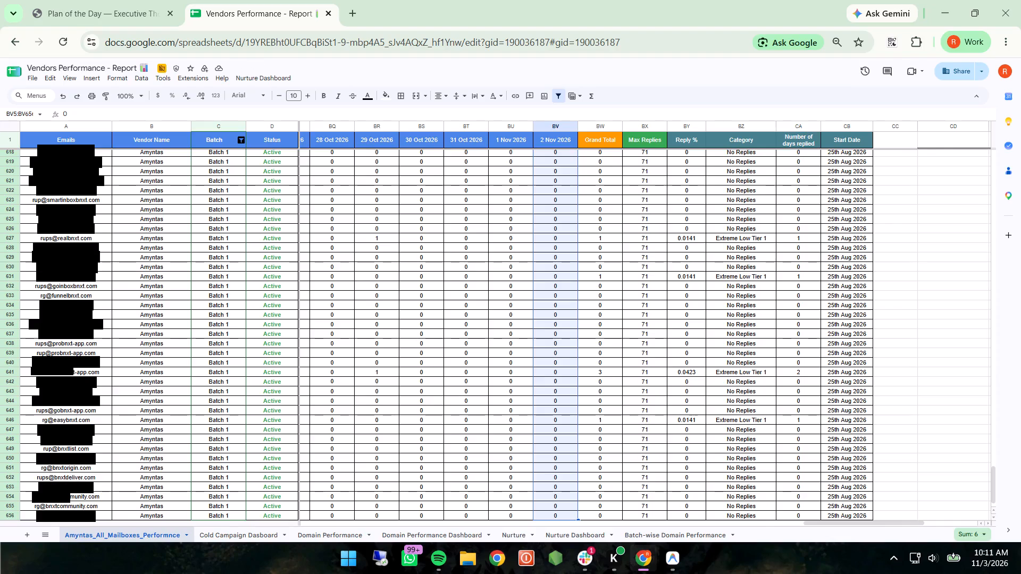
Switch the Batch filter to Batch 2 only and select its 2 Nov 2026 values to check their total.
click(237, 141)
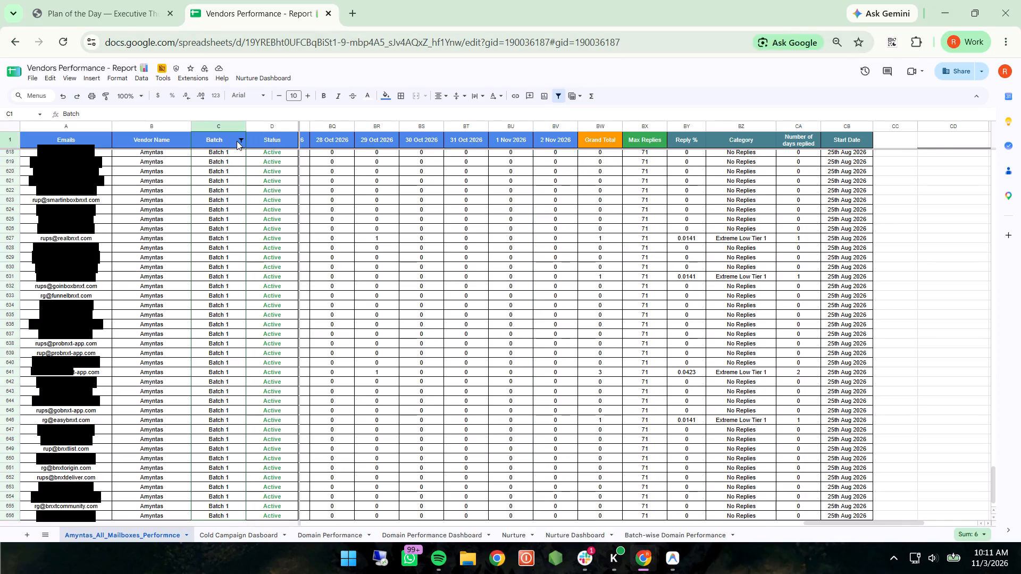
click(244, 139)
drag(183, 315, 182, 279)
click(182, 279)
click(172, 286)
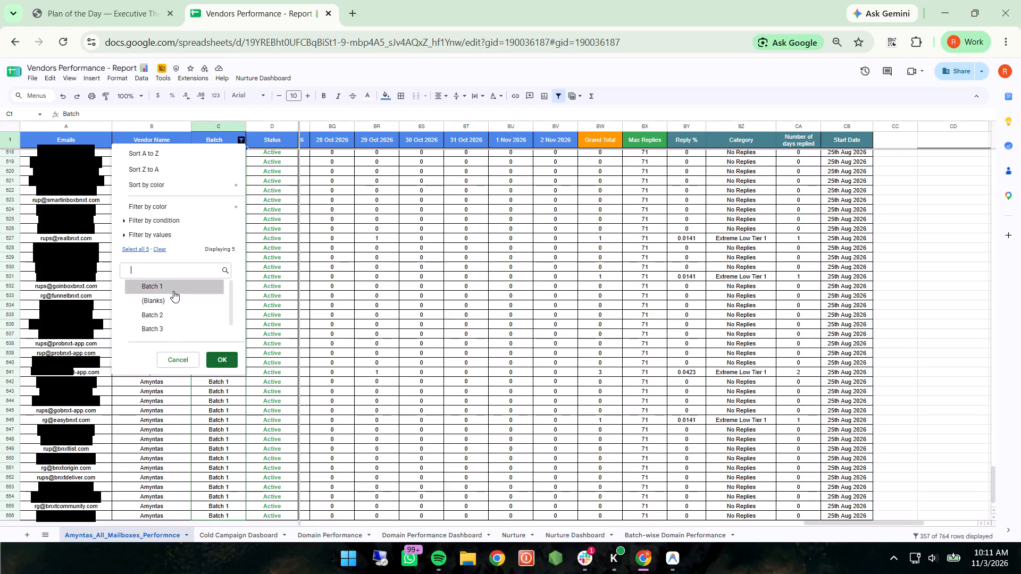
click(175, 314)
click(229, 363)
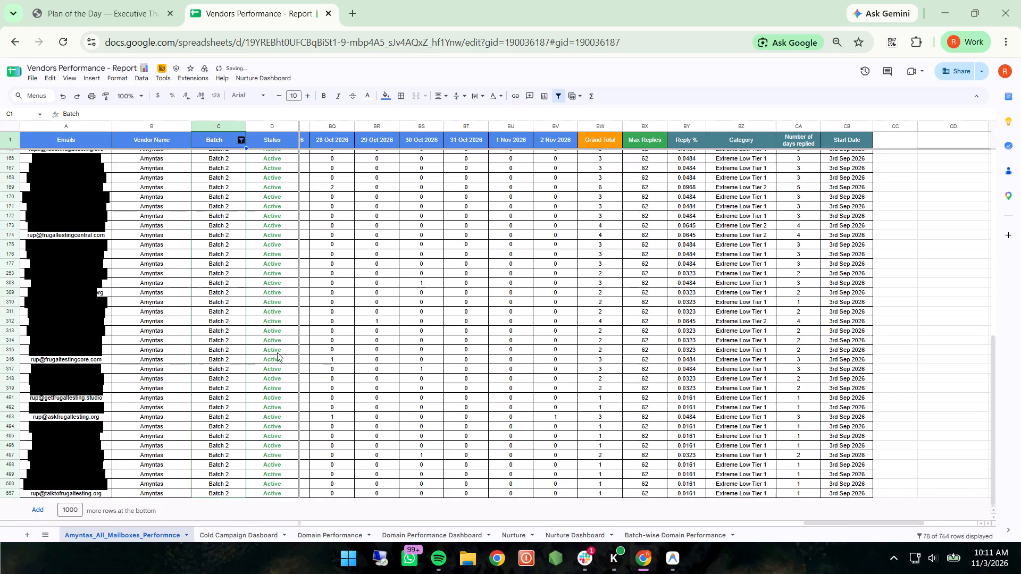
scroll(456, 302, up, 10)
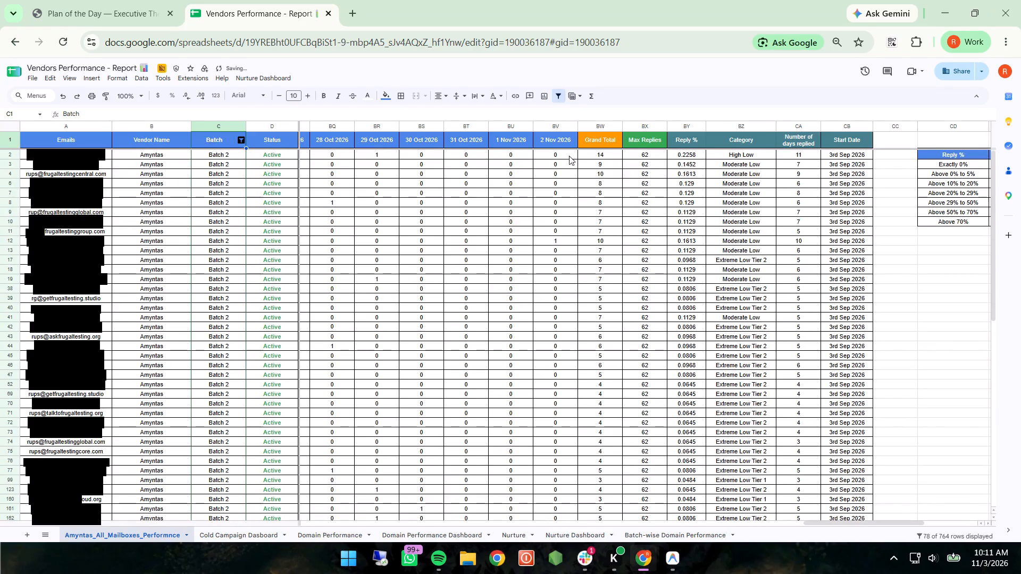
click(567, 151)
key(ctrl+shift+Down)
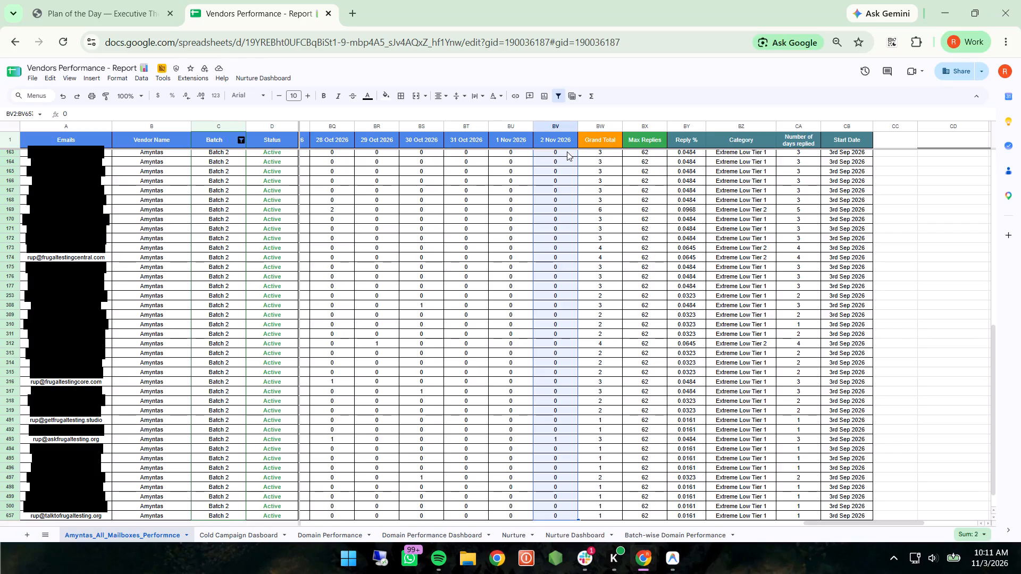
Switch the Batch filter to Batch 3 only and select its 2 Nov 2026 values to check their total.
click(241, 139)
click(162, 247)
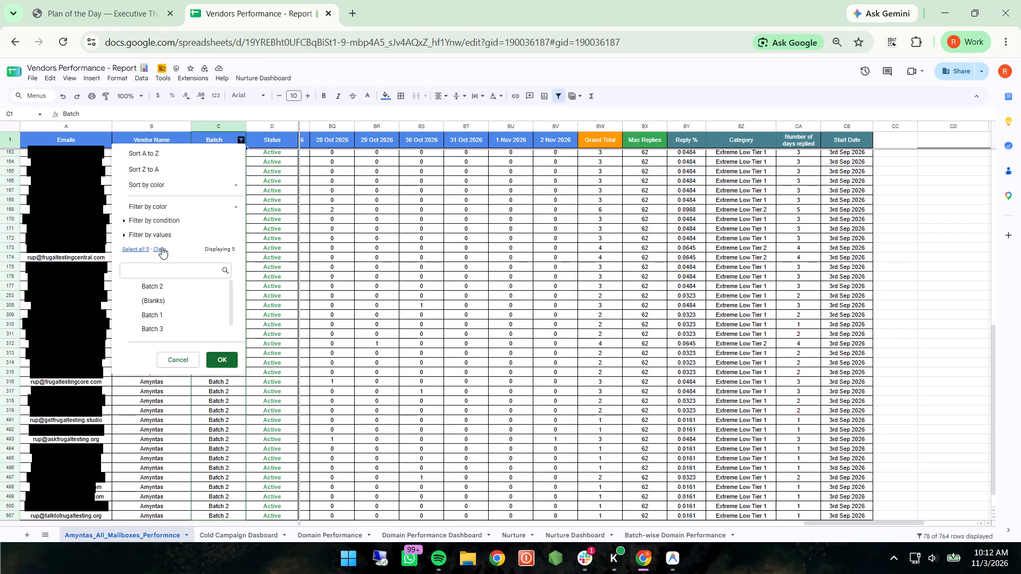
click(155, 327)
click(214, 355)
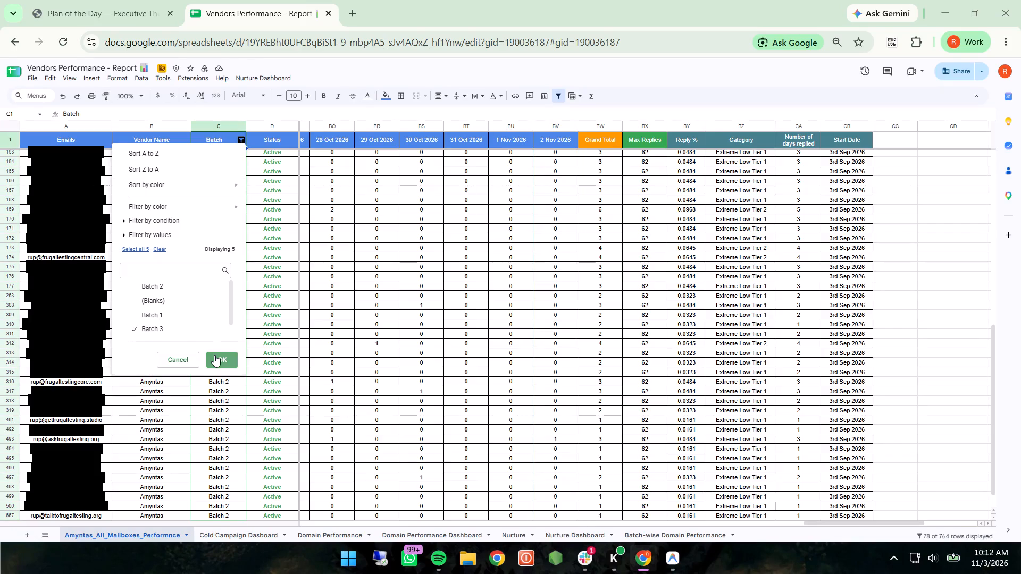
scroll(428, 315, up, 8)
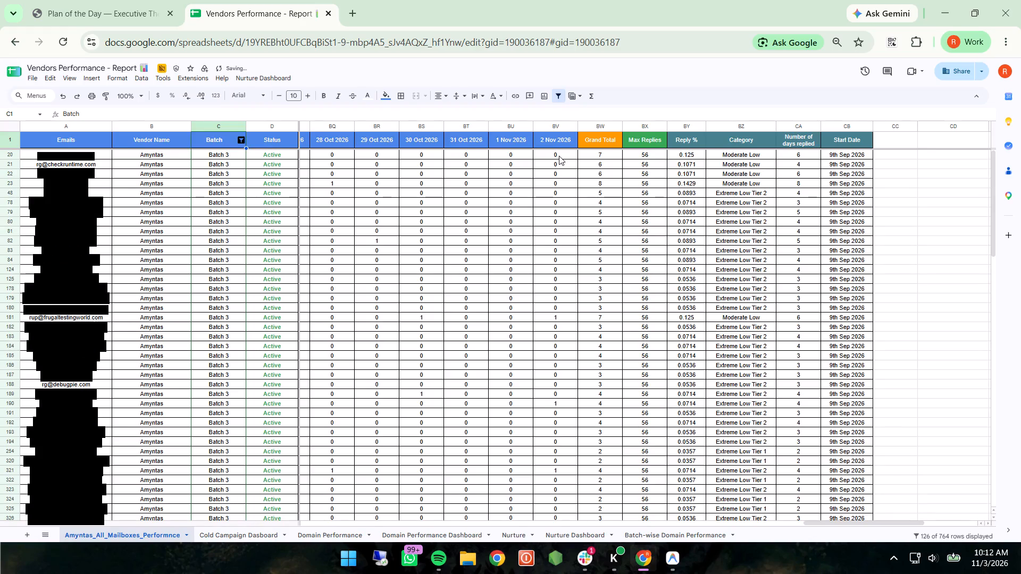
click(559, 156)
key(ctrl+shift+Down)
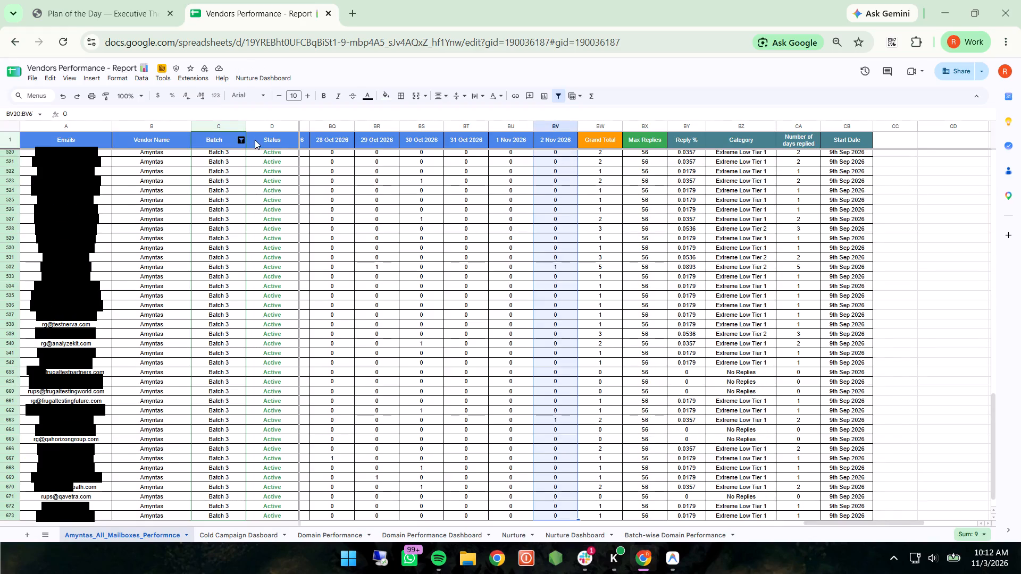
Switch the Batch filter to Batch 4 only and select its 2 Nov 2026 values to check their total.
click(239, 140)
click(161, 250)
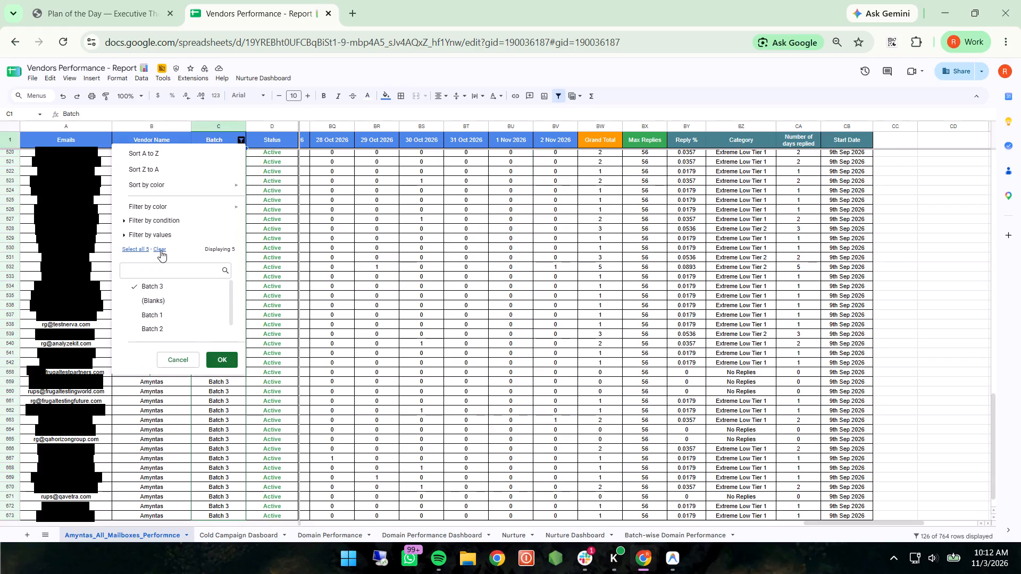
scroll(169, 295, down, 4)
click(155, 330)
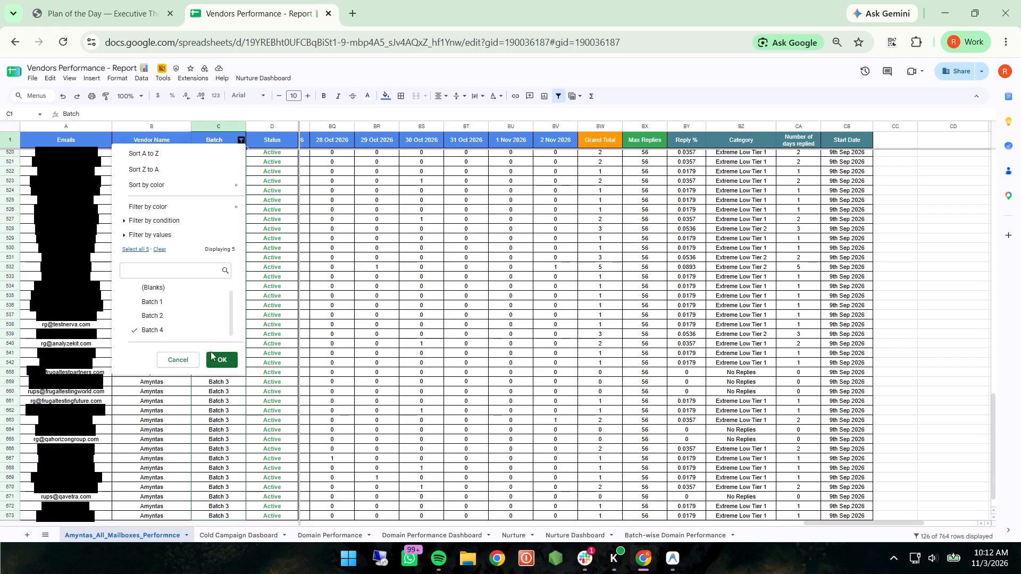
click(213, 360)
scroll(408, 307, up, 11)
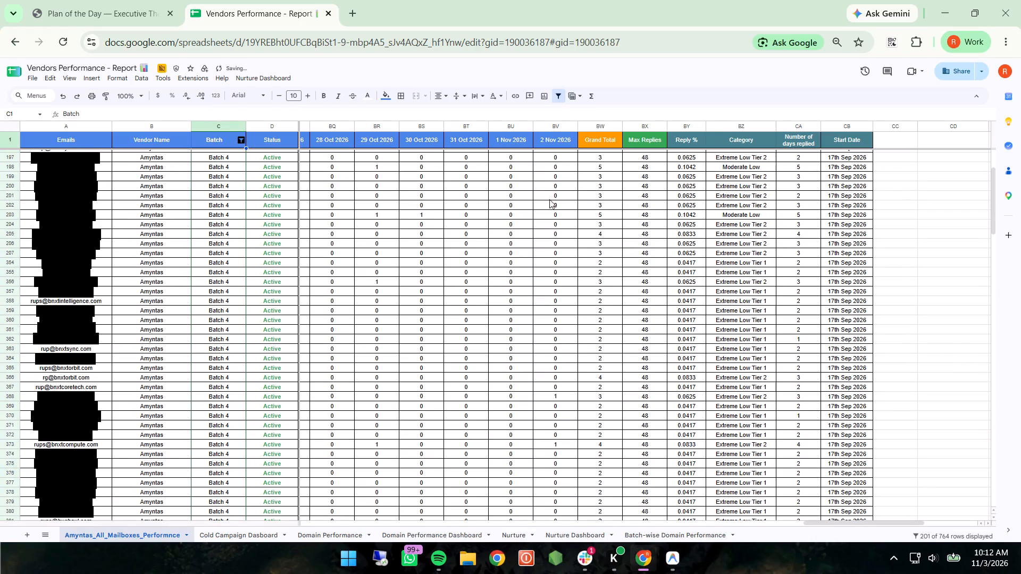
click(566, 158)
key(ctrl+shift+Down)
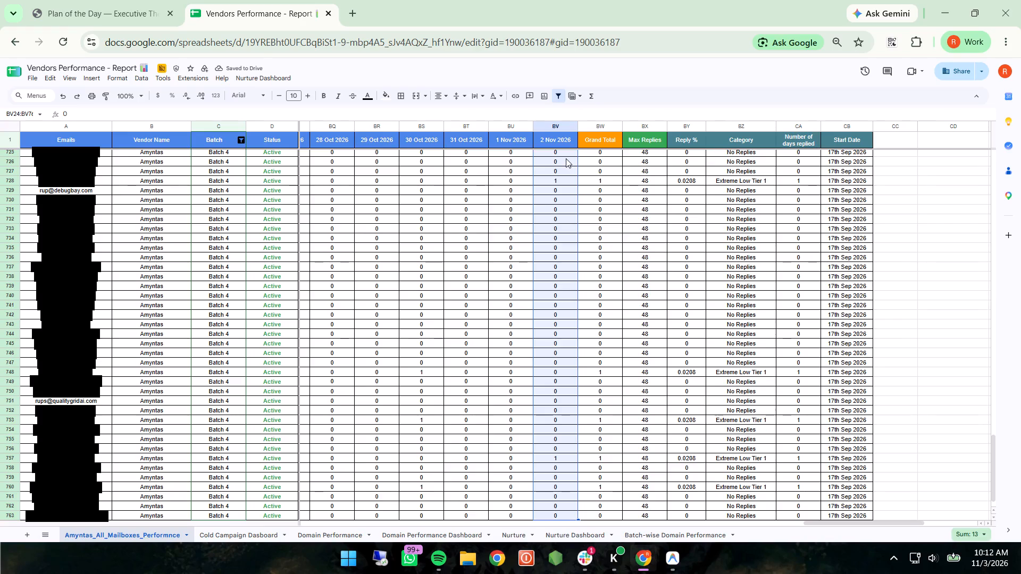
Remove the filter from the mailbox sheet and go back to its first rows.
click(556, 97)
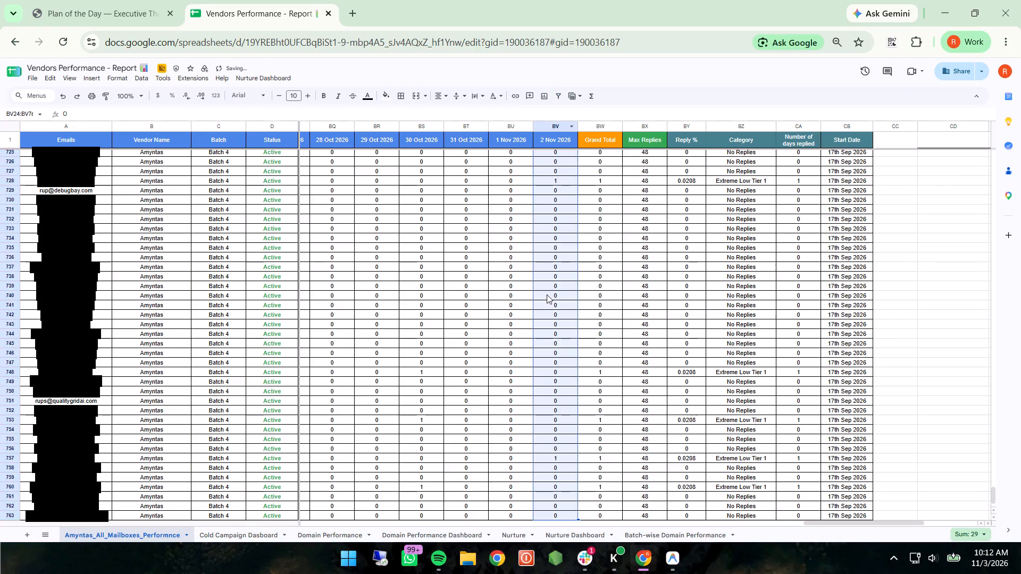
click(547, 294)
scroll(547, 294, up, 20)
scroll(547, 294, up, 19)
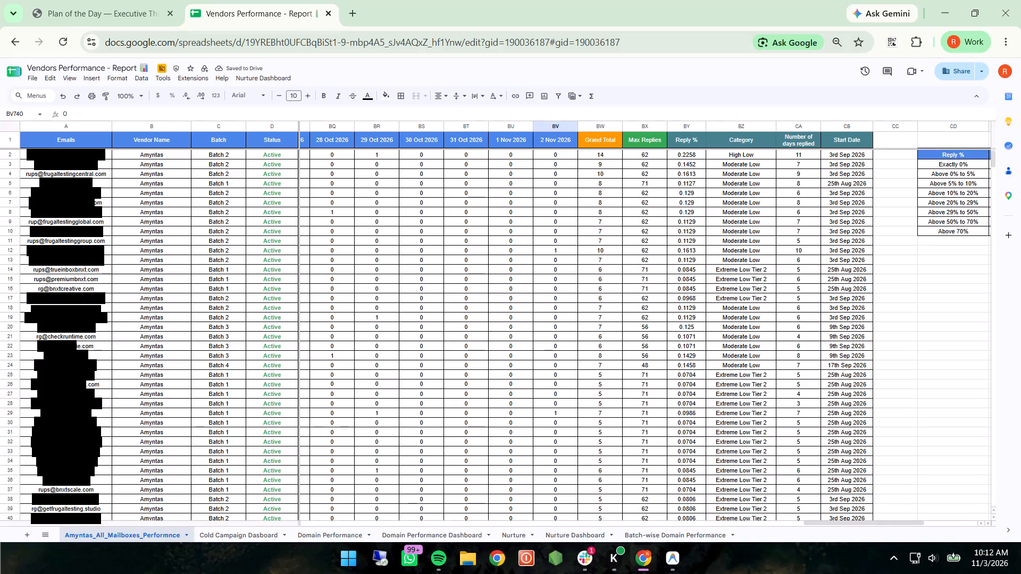
Open the Instantly Unibox in a new browser tab.
click(348, 8)
text(inst)
click(241, 62)
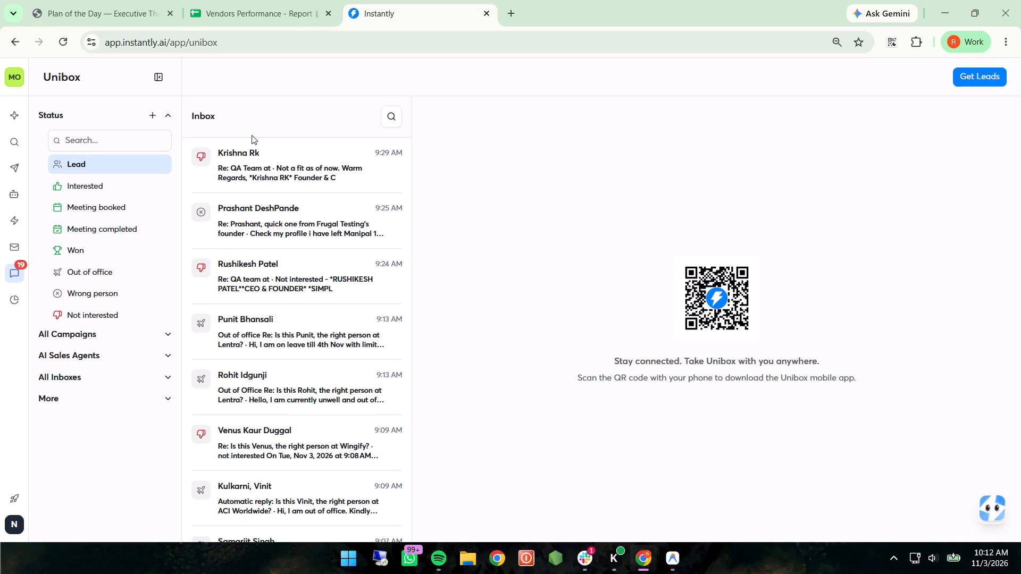
Open the most recent Nov 2 reply, about Quality Assurance at Inventure Academy, and view the lead's campaign details.
scroll(266, 279, down, 5)
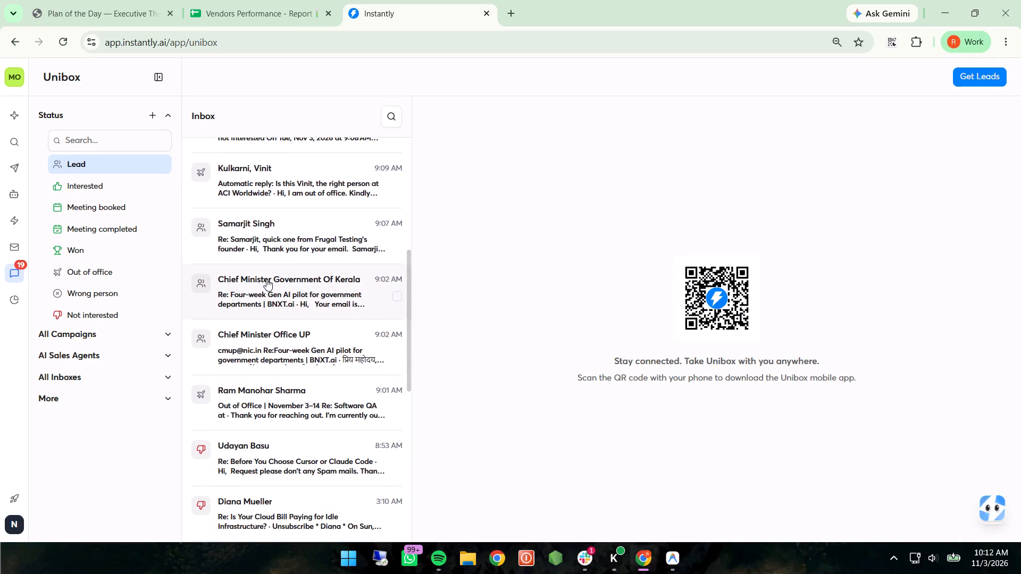
scroll(266, 279, down, 4)
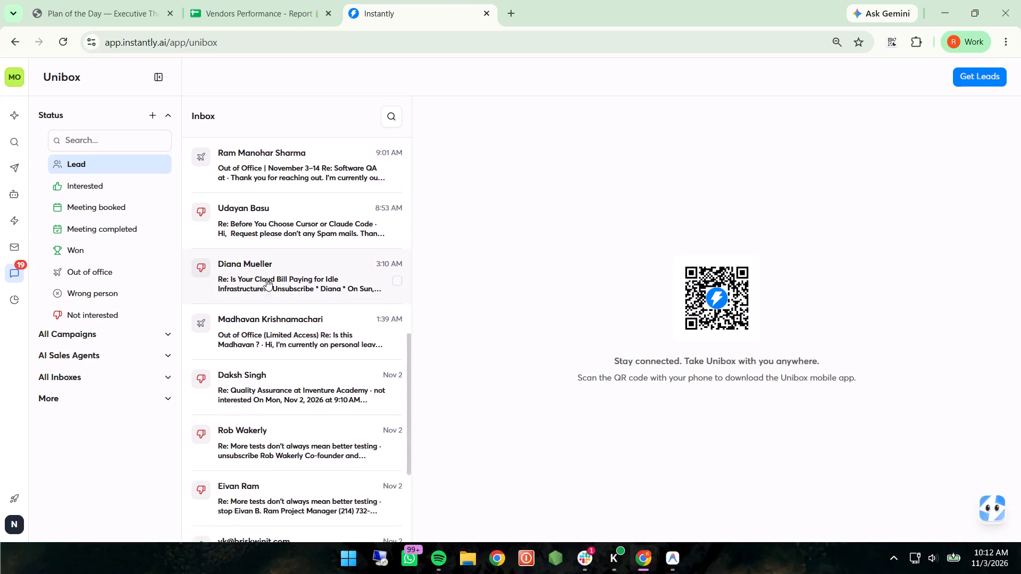
scroll(266, 279, down, 2)
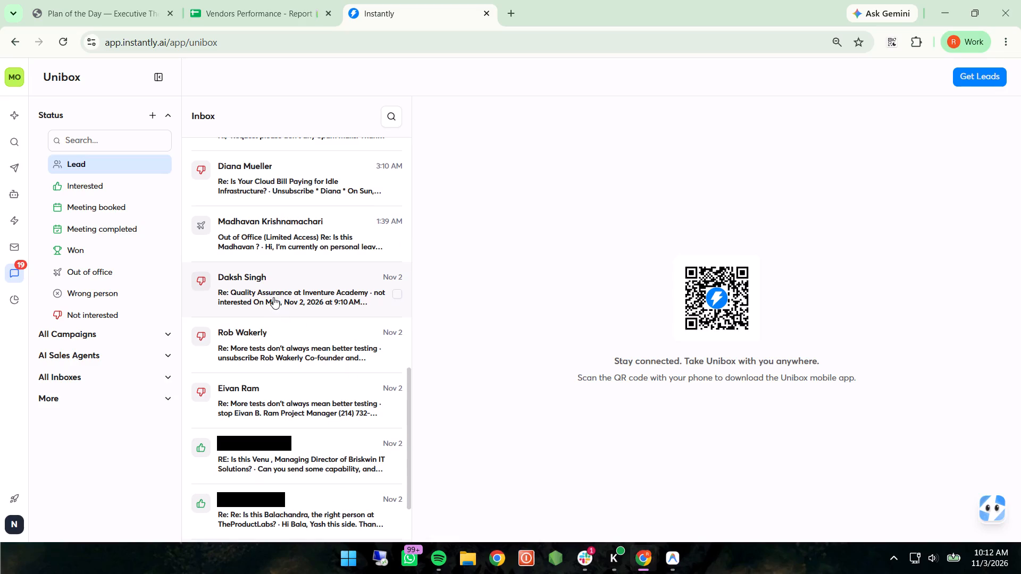
click(273, 297)
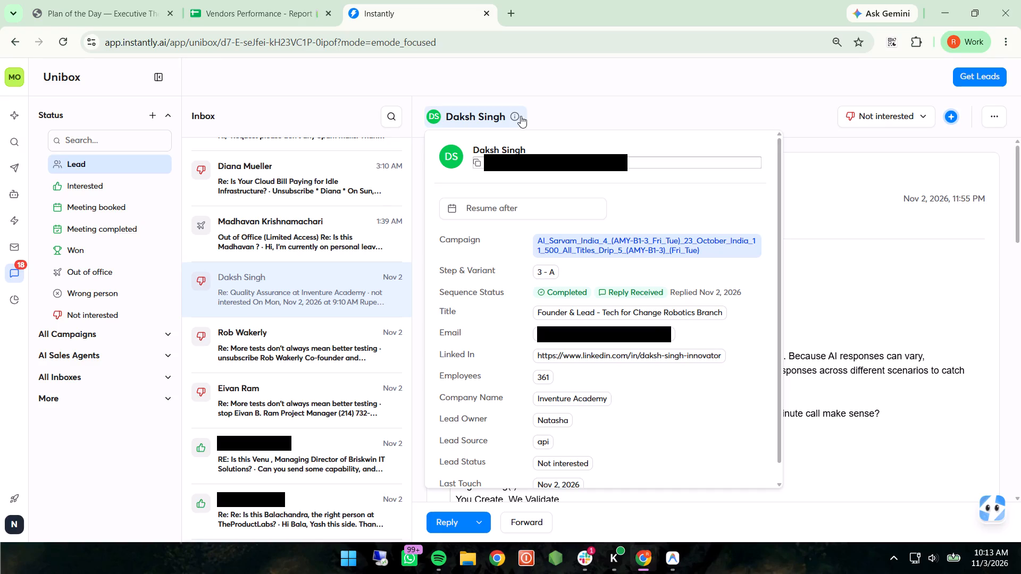
Open the next Nov 2 reply down the inbox, with the subject "More tests don't always mean better testing".
click(358, 328)
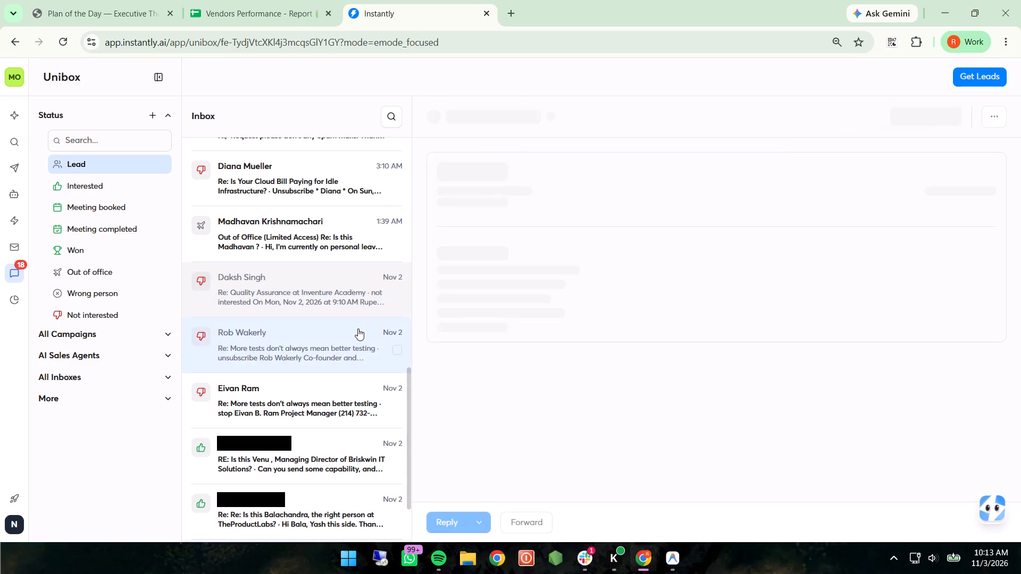
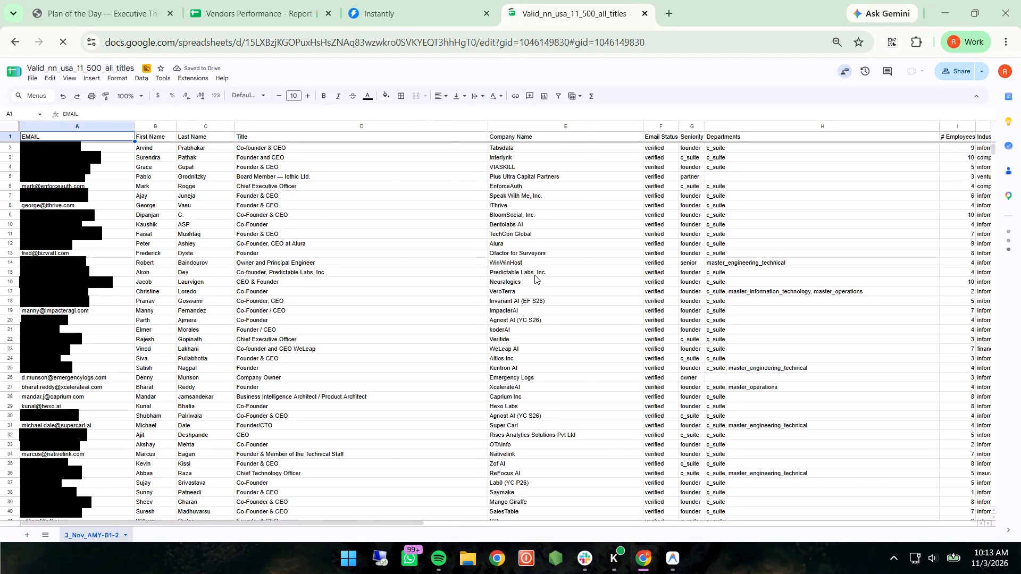
Look through the columns and first rows of the 3_Nov_AMY-B1-2 lead sheet.
scroll(534, 275, left, 12)
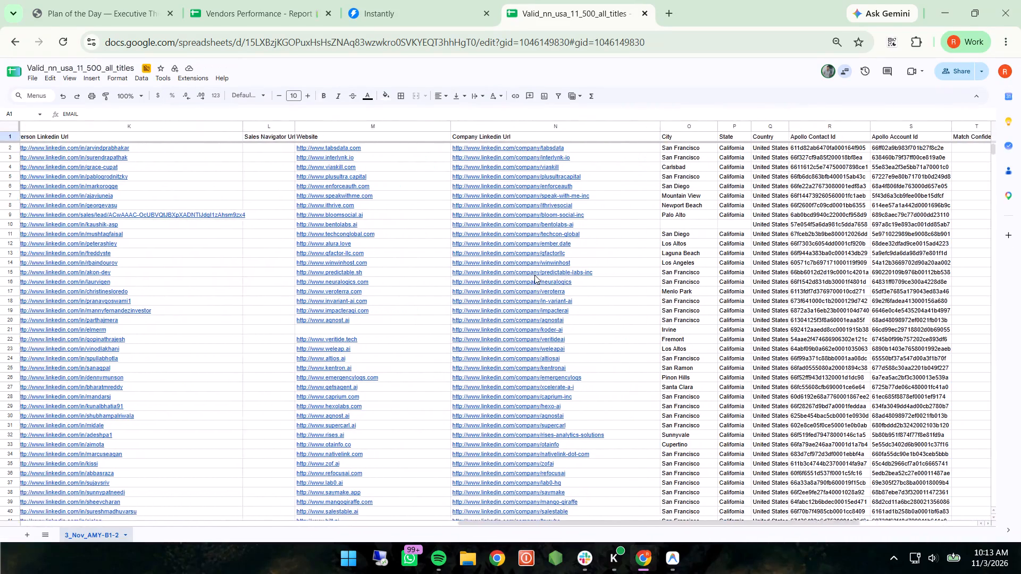
scroll(534, 275, left, 2)
scroll(534, 275, down, 1)
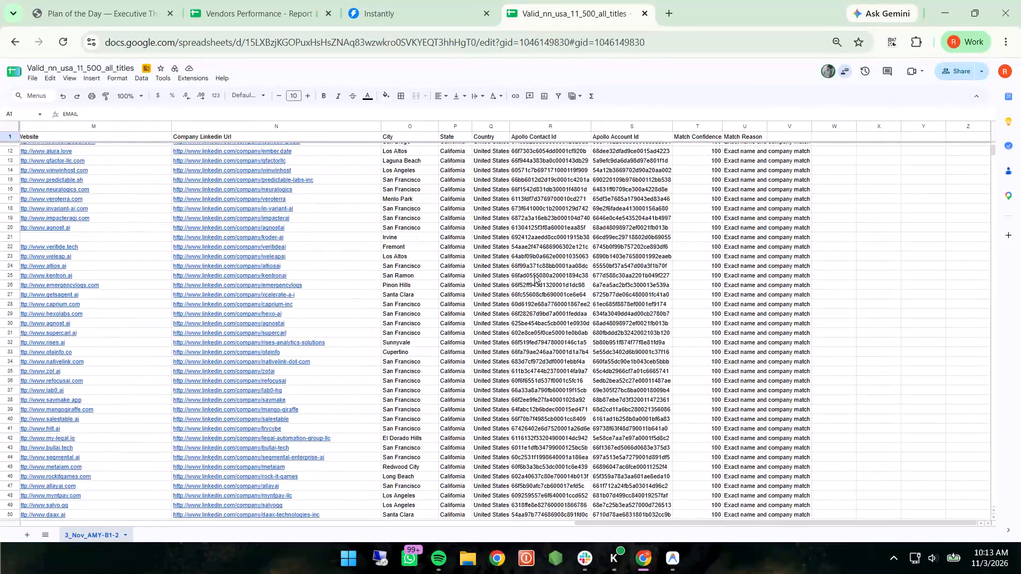
scroll(534, 275, down, 1)
scroll(534, 275, up, 12)
scroll(534, 275, right, 6)
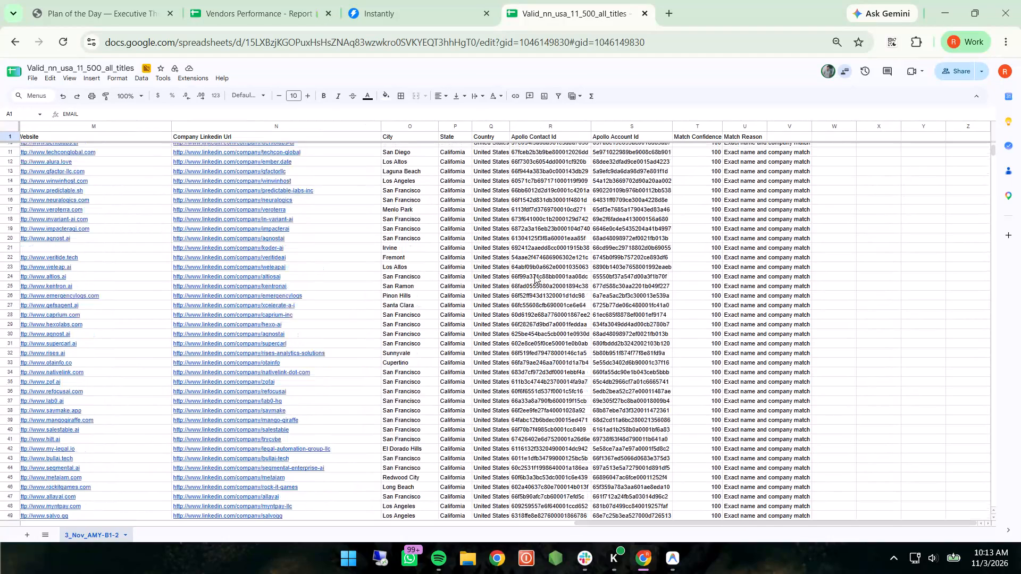
scroll(534, 275, right, 7)
Open the Data Ripping spreadsheet in a new browser tab.
click(672, 11)
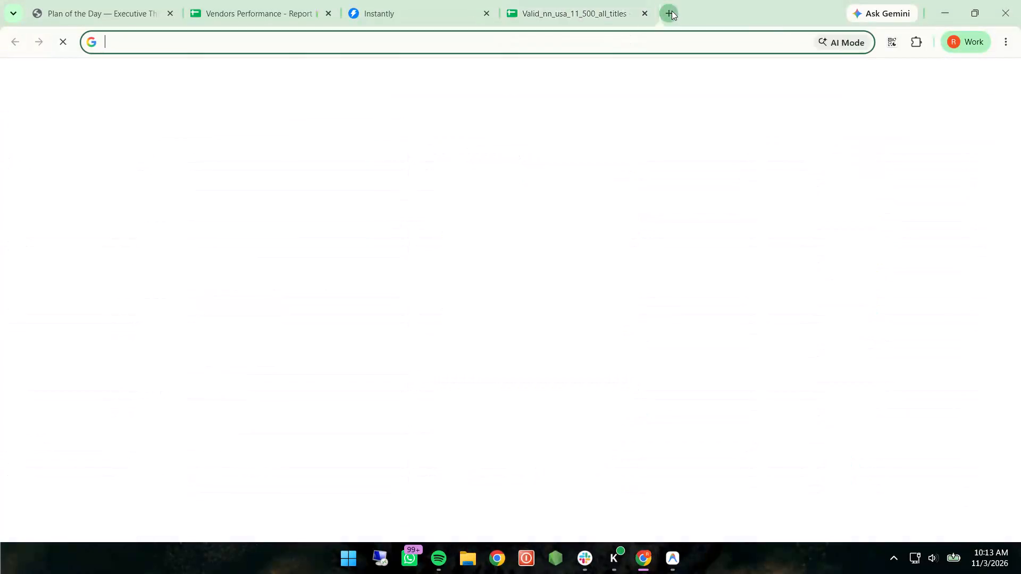
text(data)
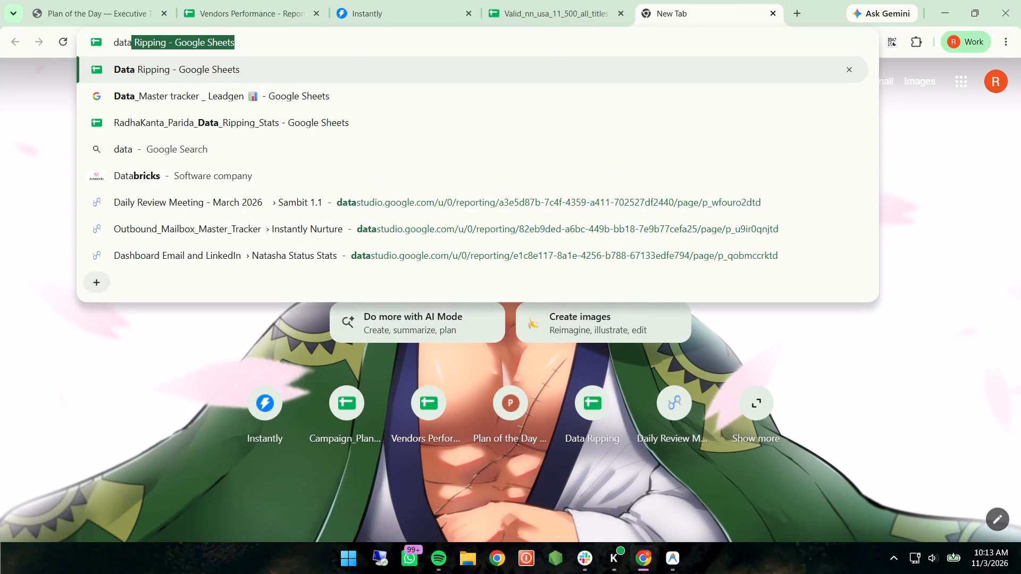
click(220, 73)
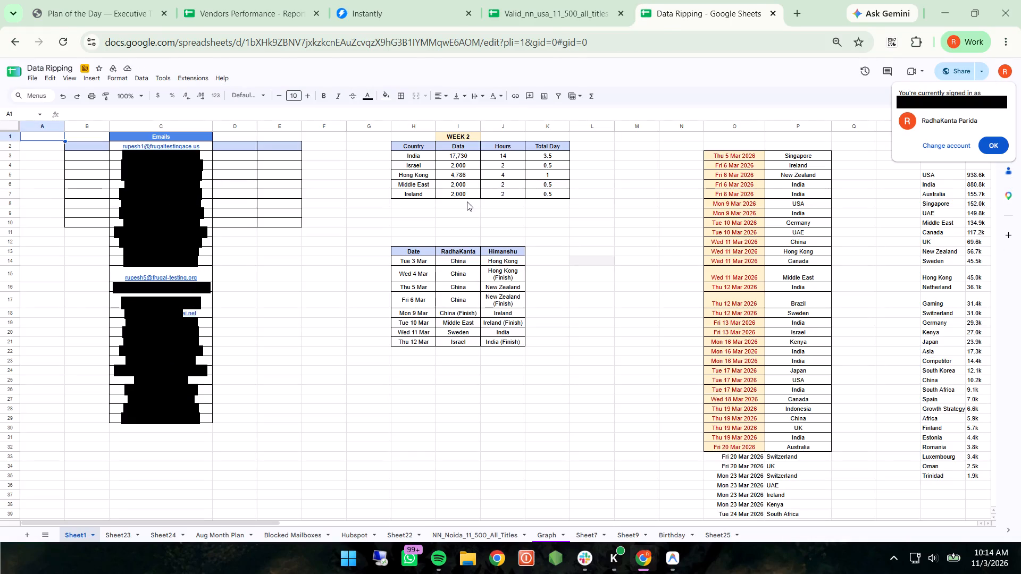
Copy the Graph sheet from Data Ripping into the Valid_nn_usa_11_500_all_titles spreadsheet, locating it by its copied URL.
click(572, 10)
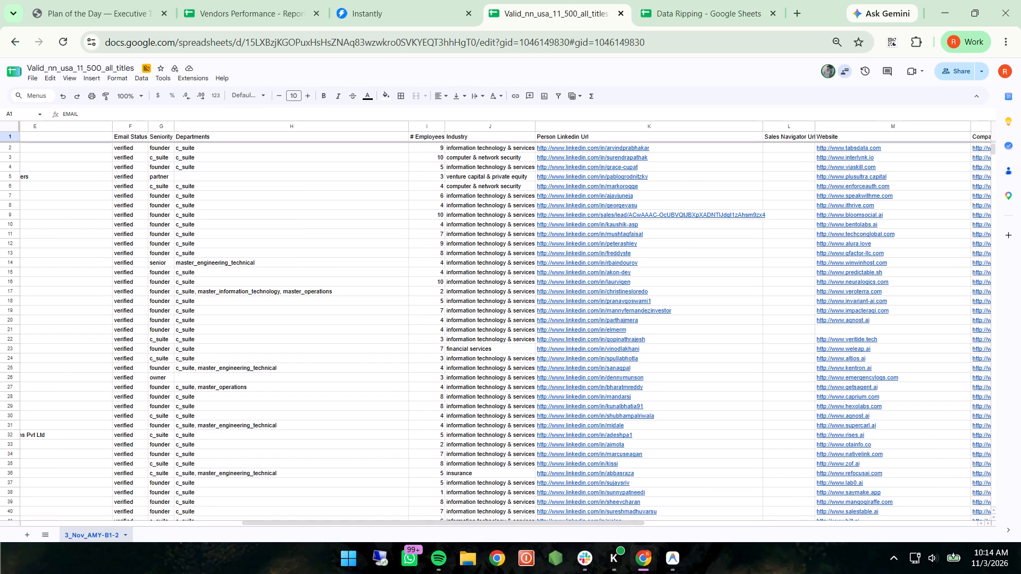
click(454, 35)
key(ctrl+c)
key(ctrl+c)
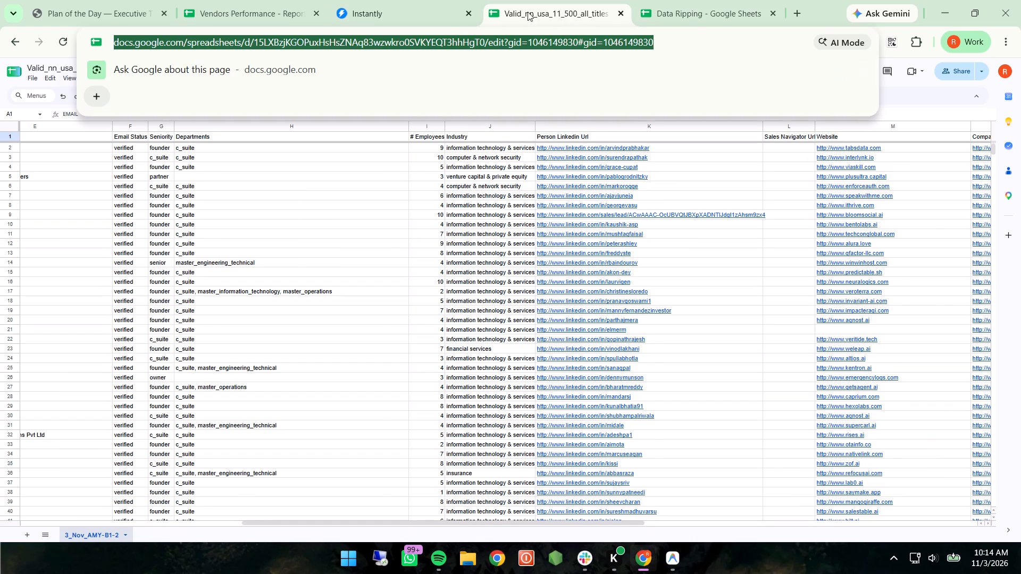
click(704, 0)
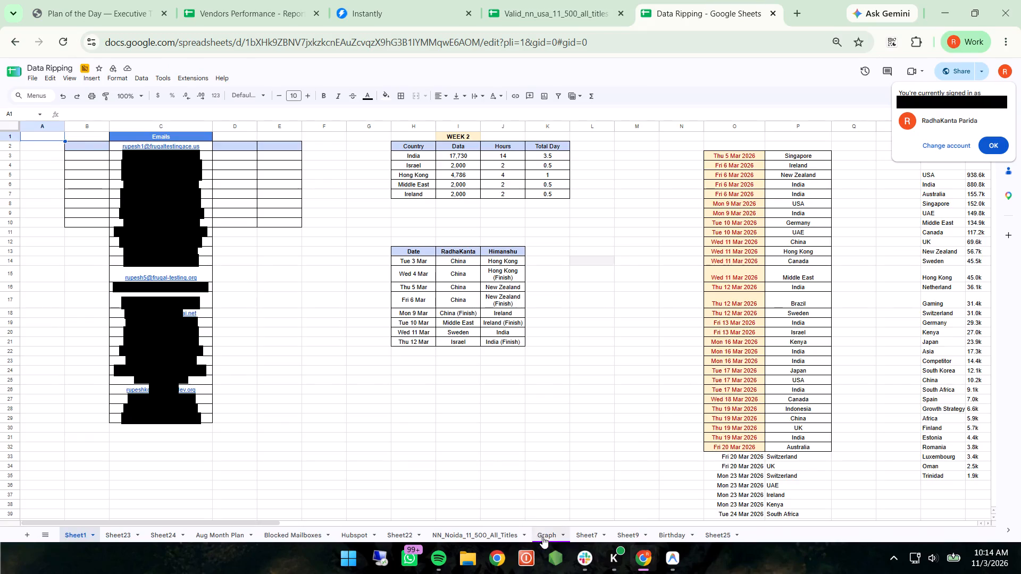
click(542, 537)
right_click(542, 537)
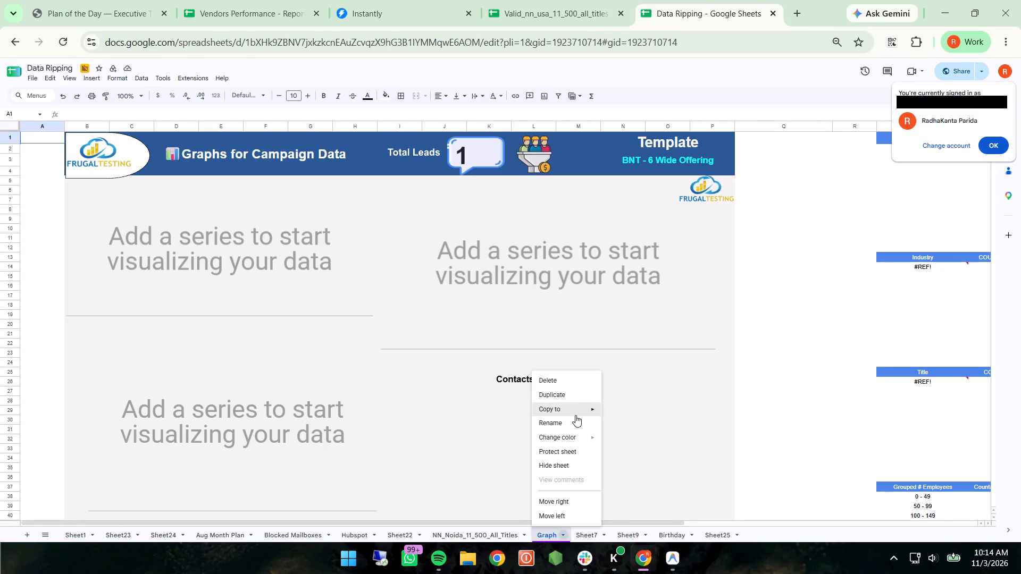
click(630, 428)
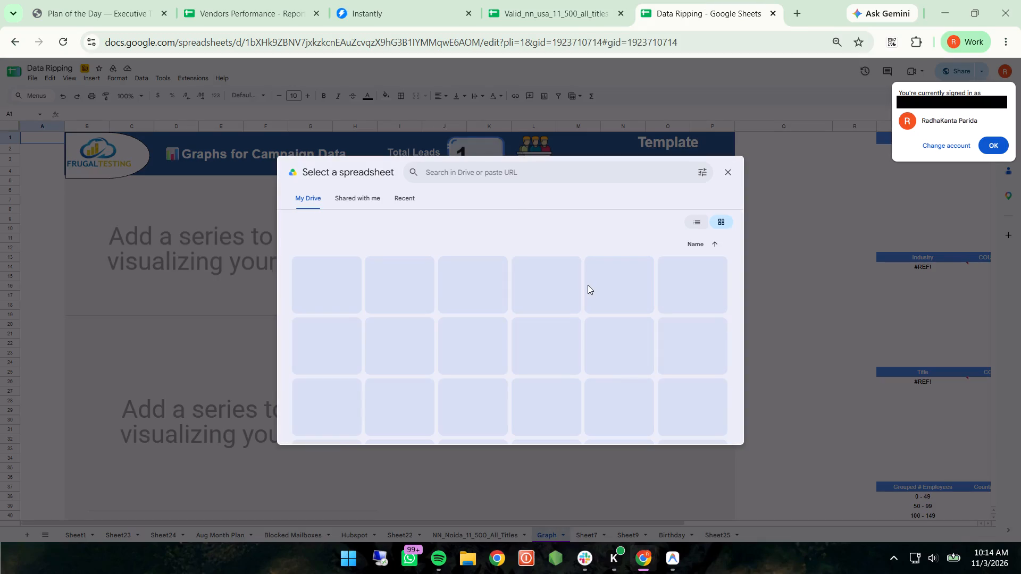
click(489, 178)
key(ctrl+v)
key(Return)
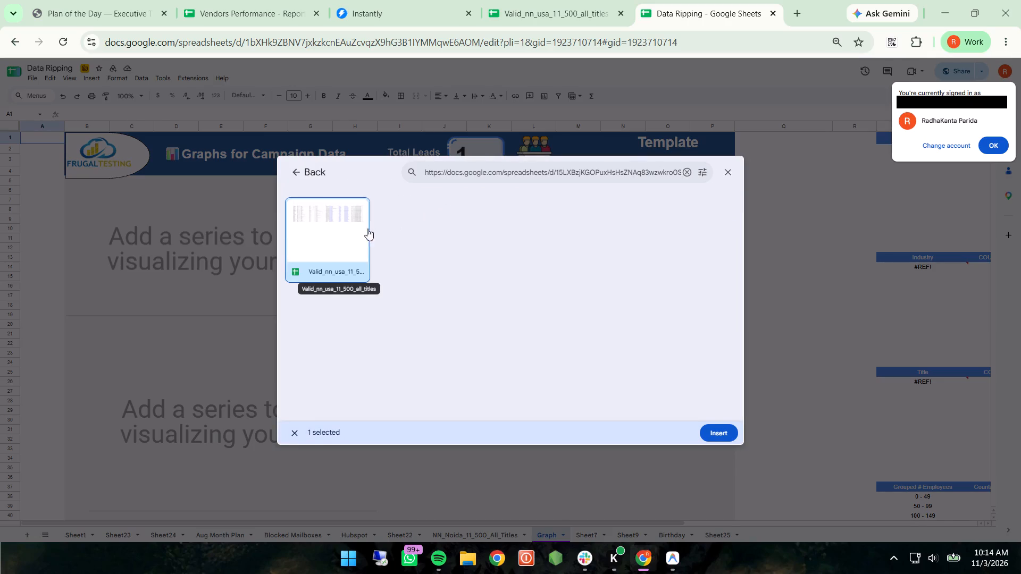
double_click(351, 228)
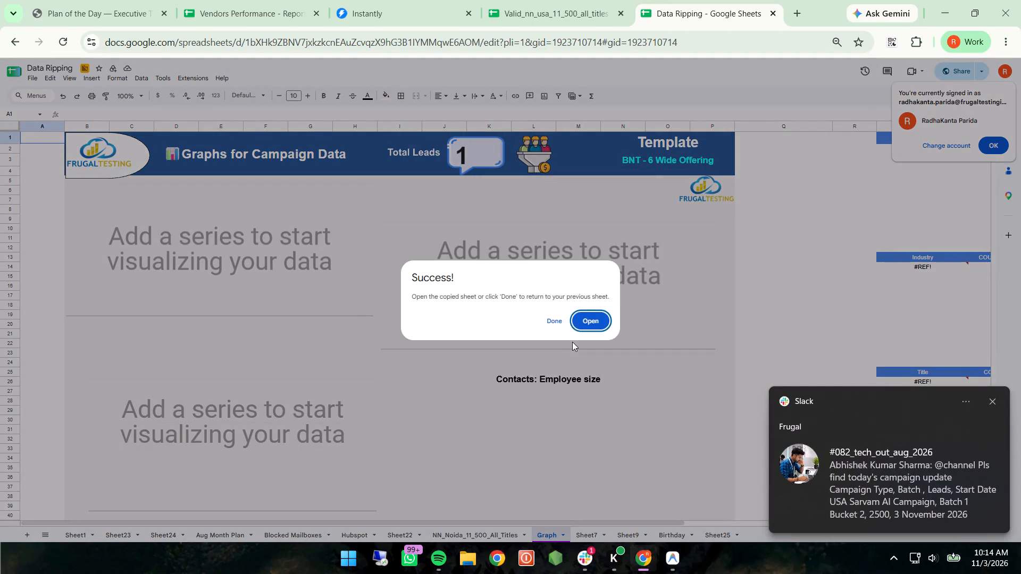
click(556, 319)
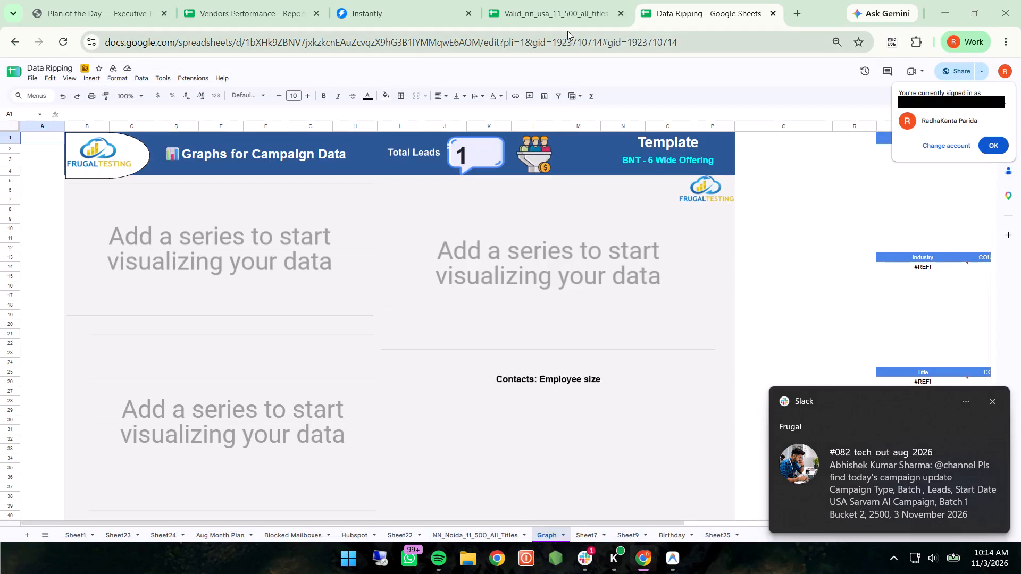
Rename the copied graph sheet in Valid_nn_usa_11_500_all_titles as 3_Nov_AMY-B1-2 Graph, reusing the lead sheet's name.
click(562, 11)
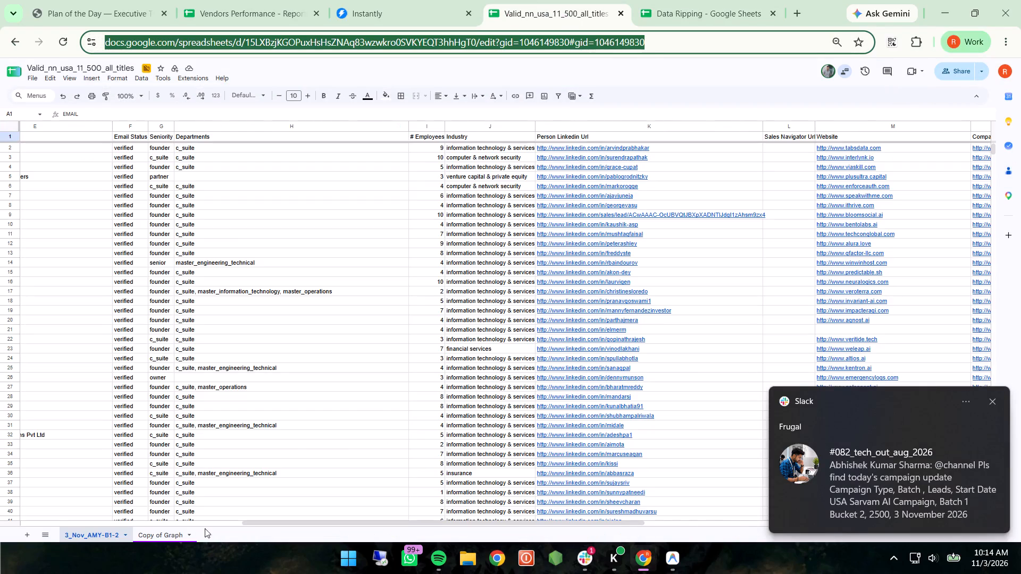
double_click(105, 532)
key(ctrl+c)
key(ctrl+c)
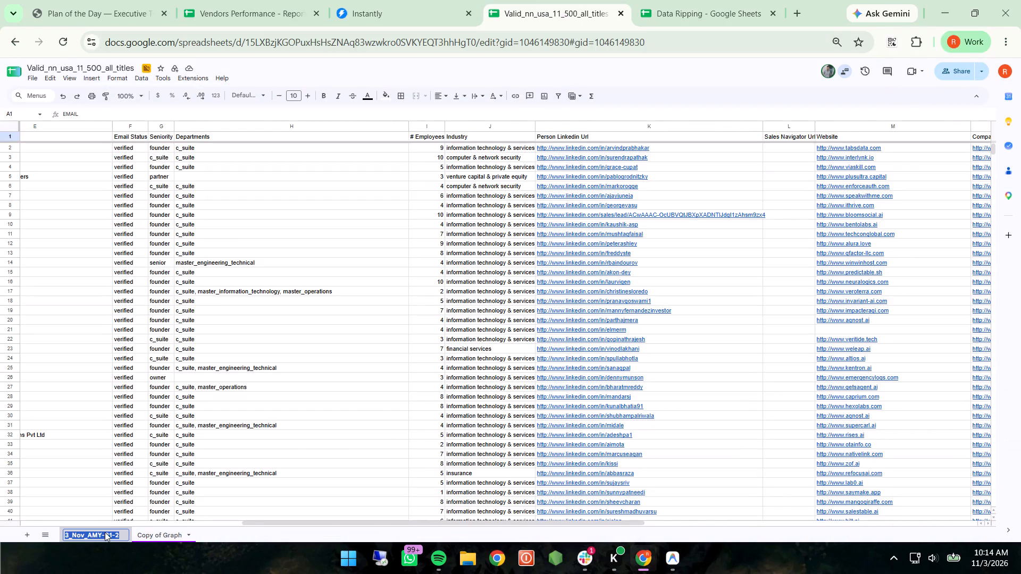
double_click(165, 535)
click(162, 535)
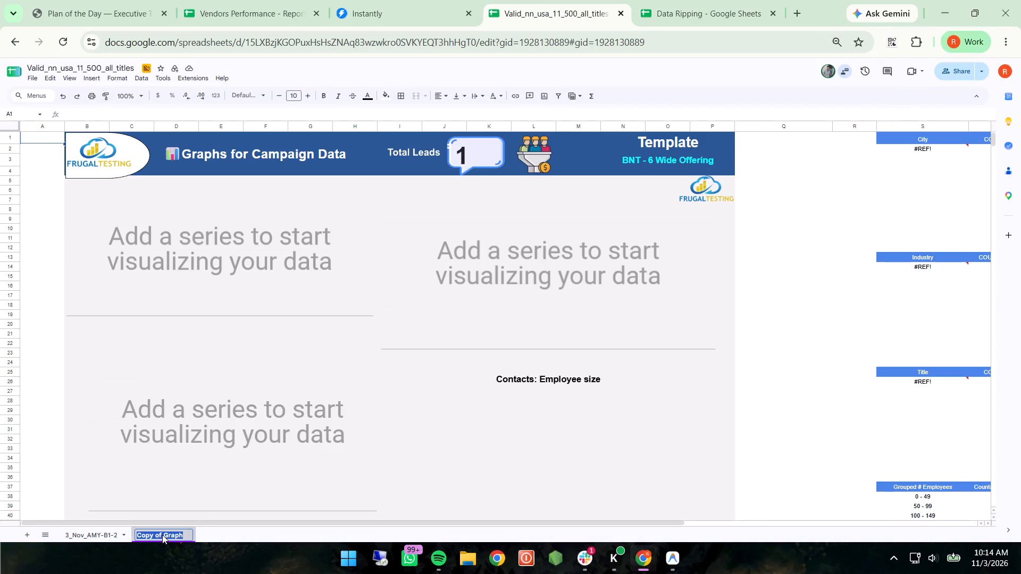
key(BackSpace)
key(BackSpace)
key(BackSpace)
key(BackSpace)
key(BackSpace)
key(BackSpace)
key(BackSpace)
key(BackSpace)
key(BackSpace)
key(BackSpace)
key(BackSpace)
key(BackSpace)
key(BackSpace)
key(ctrl+v)
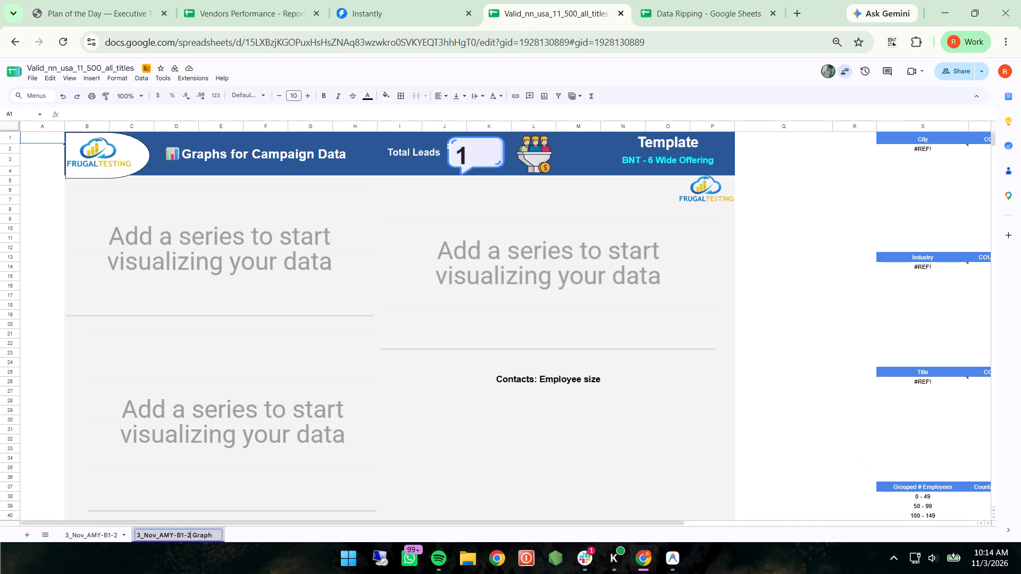
key(Return)
Point the data range reference in cell V1 of the graph sheet to the 3_Nov_AMY-B1-2 sheet, range A1:CL5000.
scroll(369, 466, left, 7)
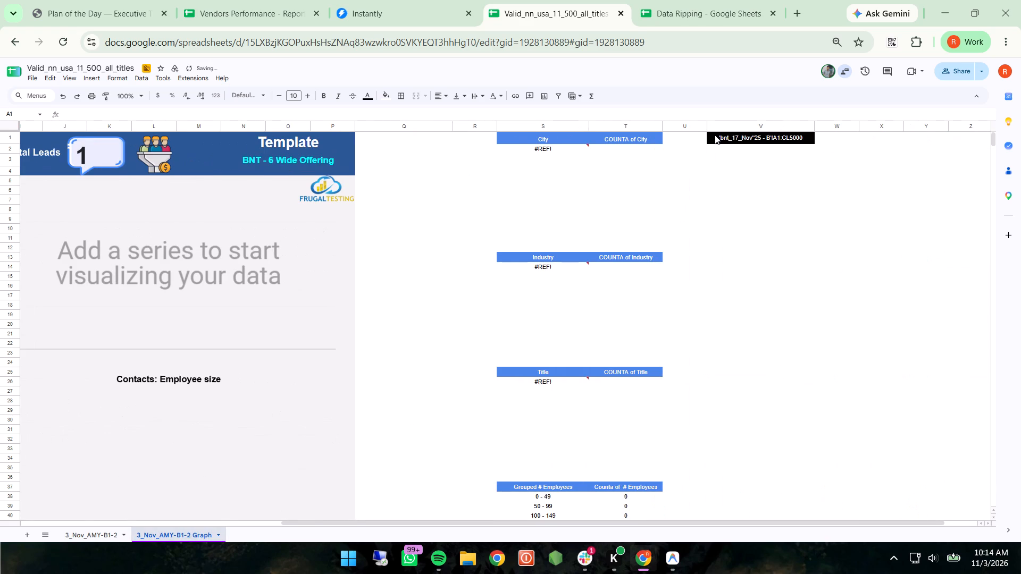
double_click(713, 135)
click(721, 137)
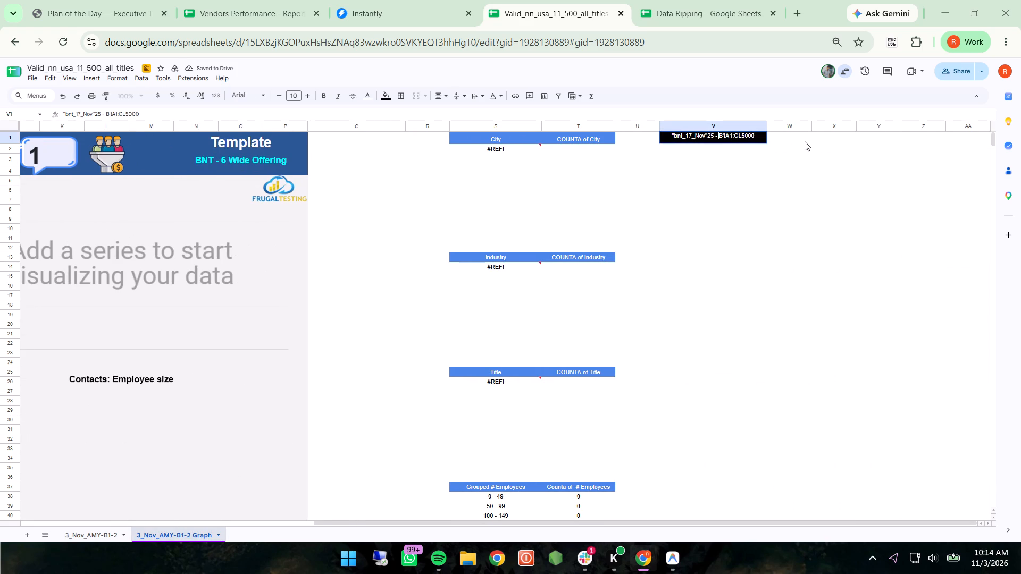
key(Right)
key(shift+Left)
key(shift+Left)
key(shift+Left)
key(shift+Left)
key(shift+Left)
key(shift+Left)
key(shift+Left)
key(shift+Left)
key(shift+Left)
key(shift+Left)
key(shift+Left)
key(shift+Left)
key(shift+Left)
key(shift+Left)
key(shift+Left)
key(shift+Left)
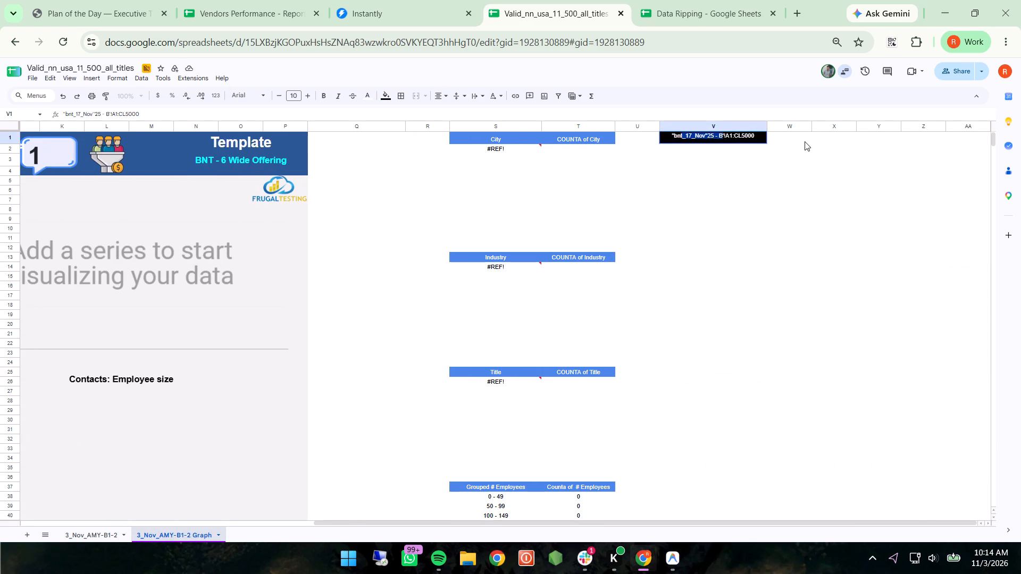
key(shift+Left)
key(shift+Left)
key(ctrl+v)
key(Return)
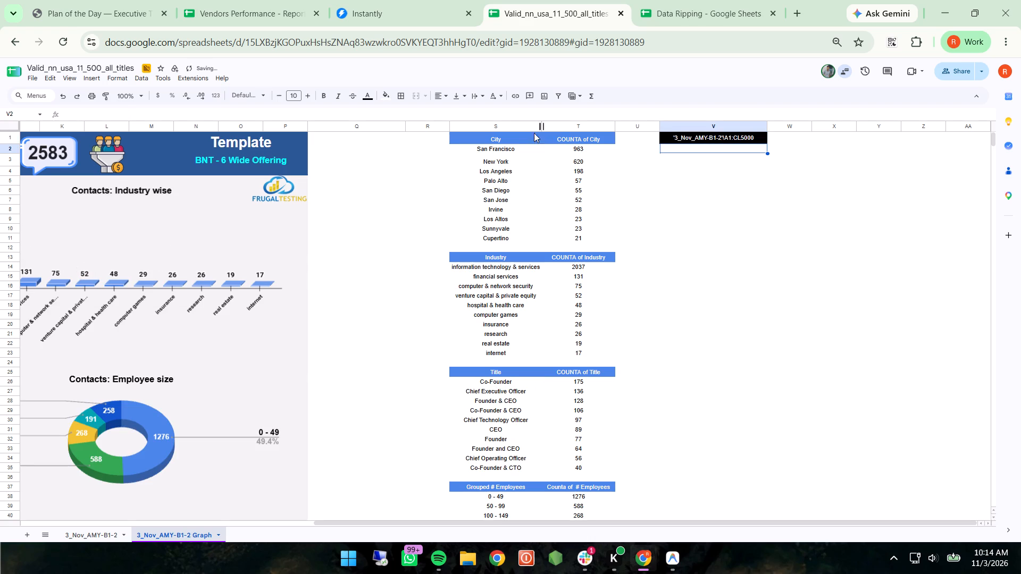
Replace the summary tables in S1:T50 of the graph sheet with their plain values.
click(506, 138)
key(shift+Right)
key(shift+Down)
key(shift+Down)
key(shift+Down)
key(shift+Down)
key(shift+Down)
key(shift+Down)
key(shift+Down)
key(shift+Down)
key(shift+Down)
key(shift+Down)
key(shift+Down)
key(shift+Down)
key(shift+Down)
key(shift+Down)
key(shift+Down)
key(shift+Down)
key(shift+Down)
key(shift+Down)
key(shift+Down)
key(shift+Down)
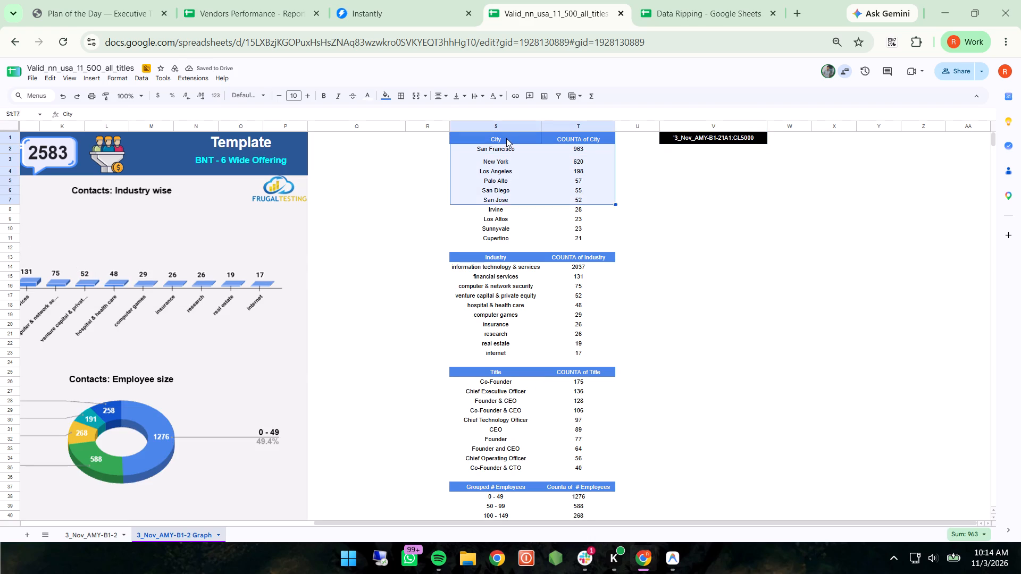
key(shift+Up)
key(shift+Up)
key(shift+Up)
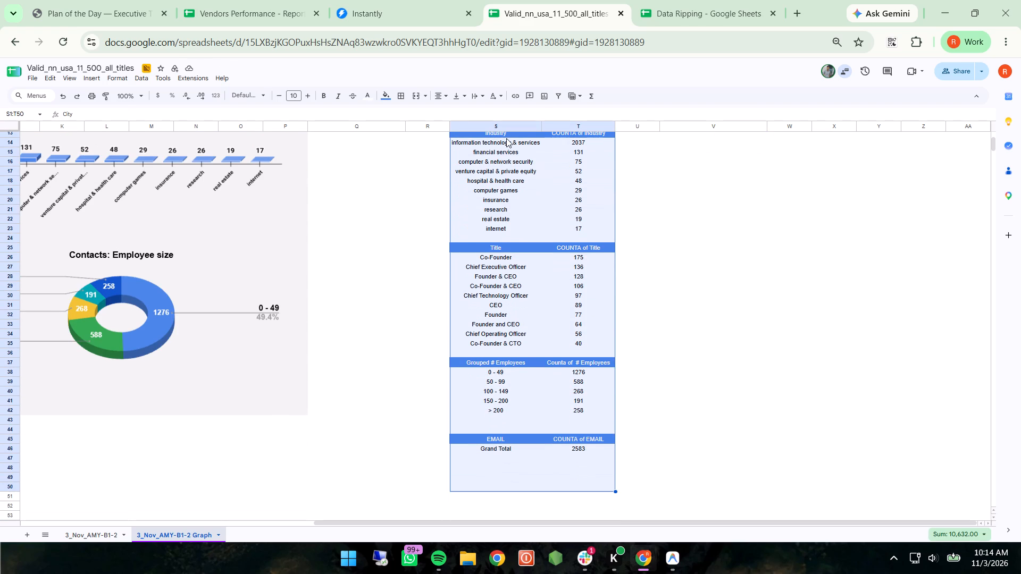
key(ctrl+c)
key(ctrl+shift+v)
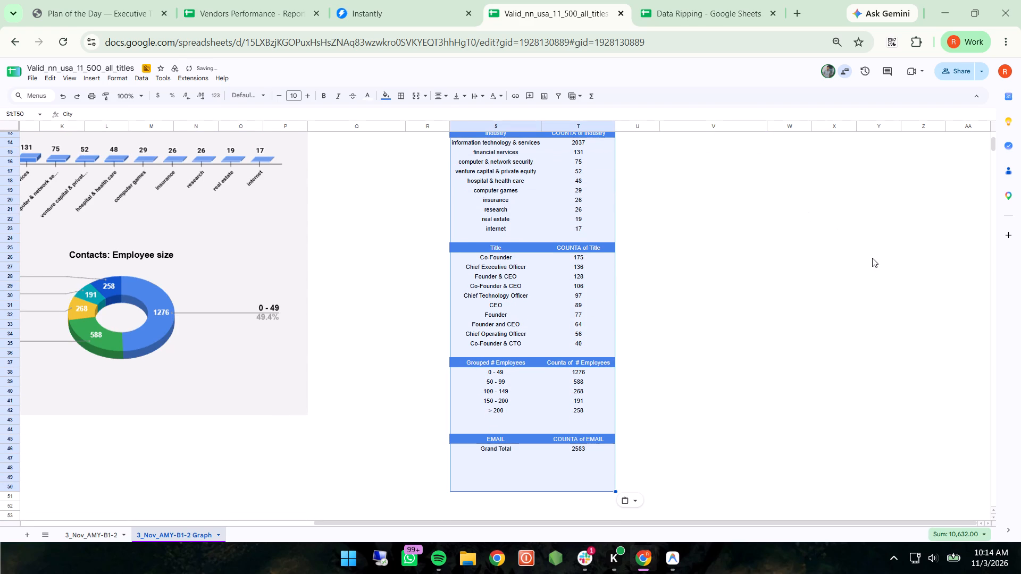
click(872, 258)
Return to the charts at the start of the AMY-B1-2 graph sheet and close that spreadsheet's tab.
scroll(779, 278, up, 5)
scroll(779, 278, right, 8)
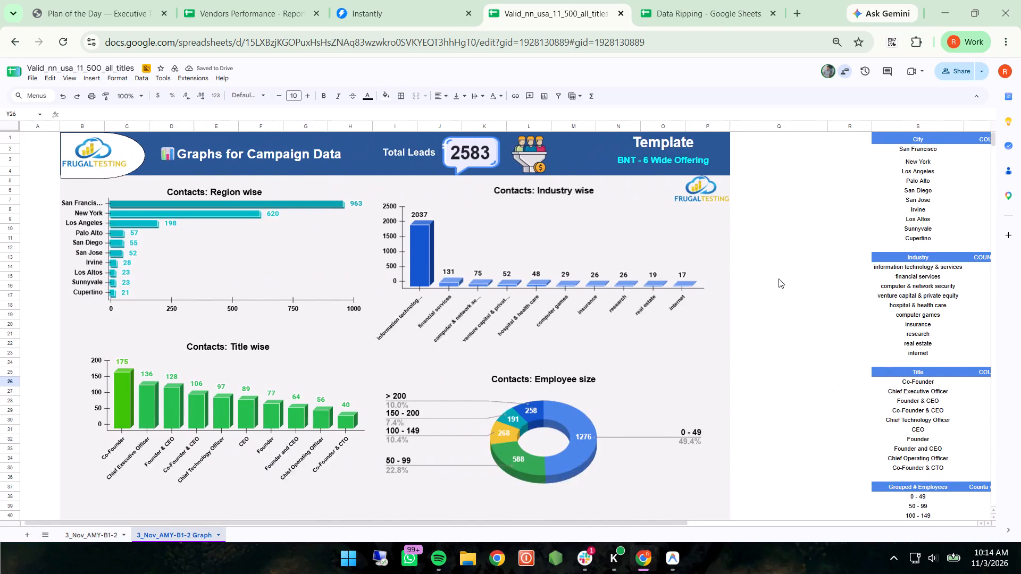
click(618, 11)
Open Campaign_Plan_Master_Tracker in a new browser tab and show its Rip_Plan_Analysys sheet.
click(641, 11)
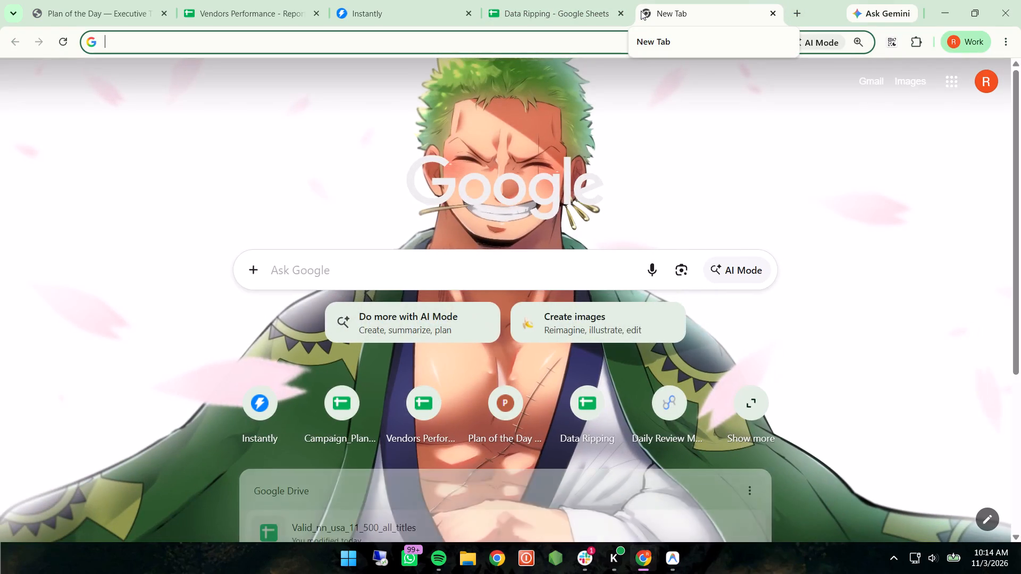
text(cam)
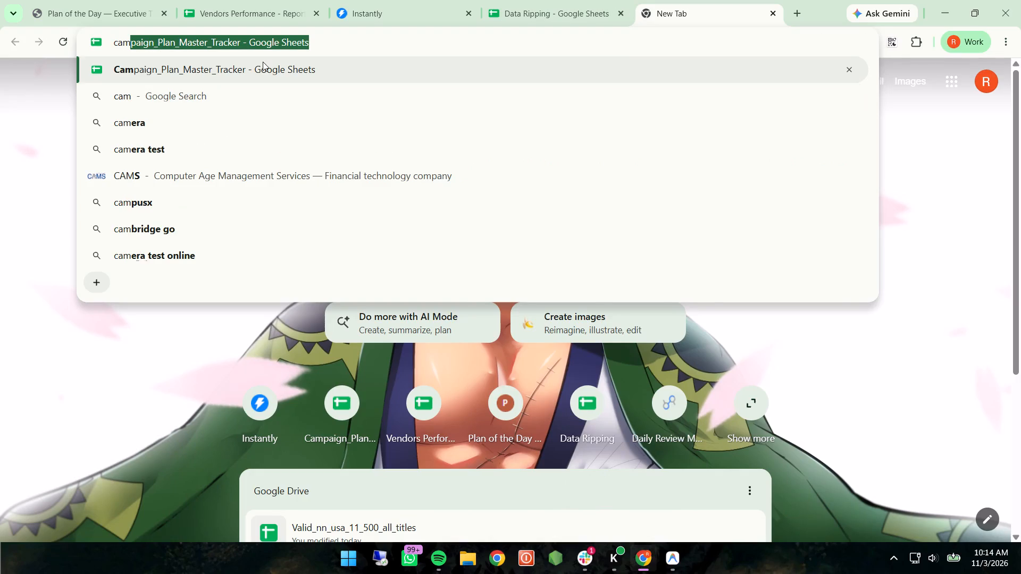
click(263, 62)
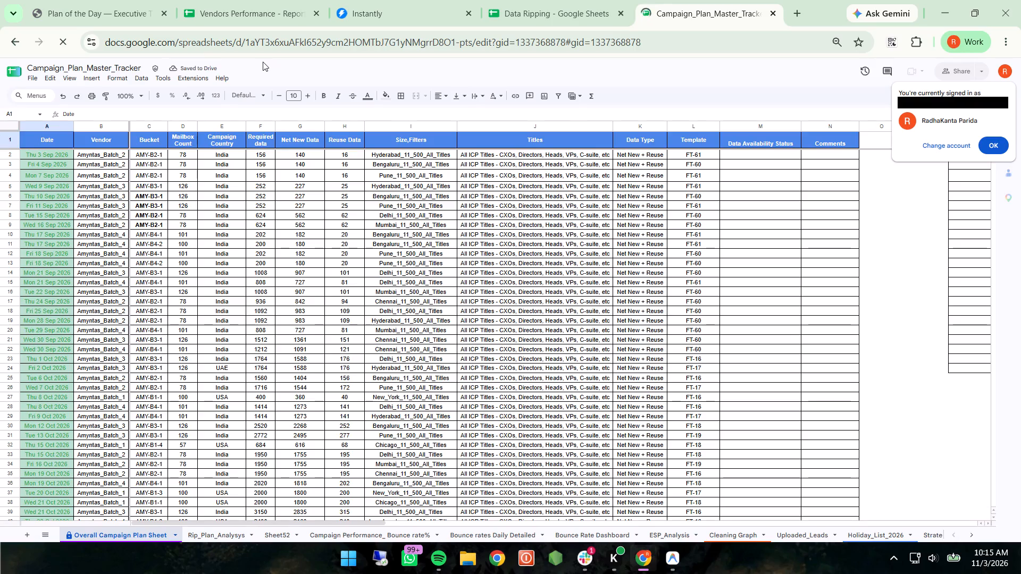
click(225, 541)
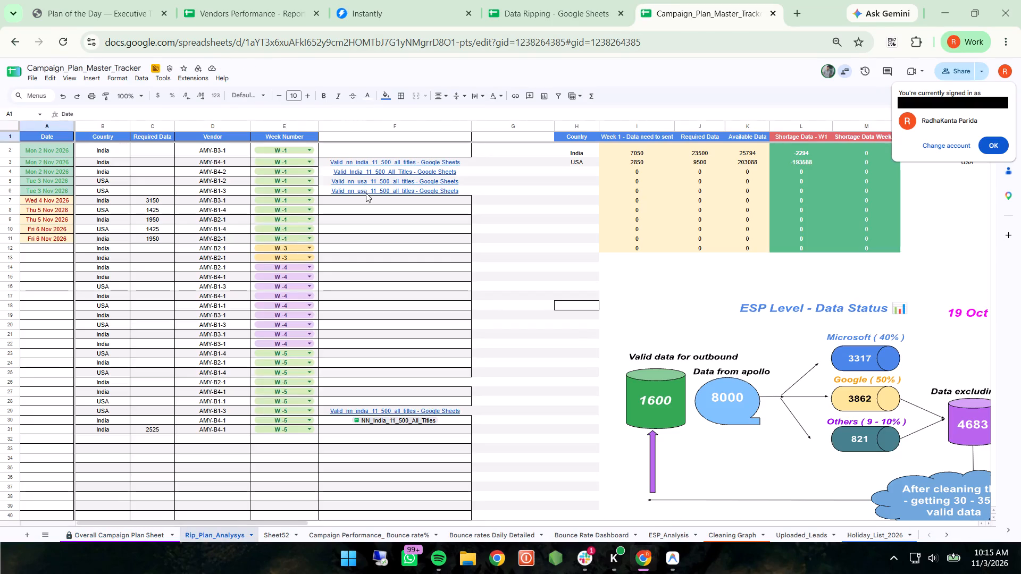
Copy the spreadsheet link in the Tue 3 Nov 2026 row for vendor AMY-B1-3.
click(377, 192)
click(421, 207)
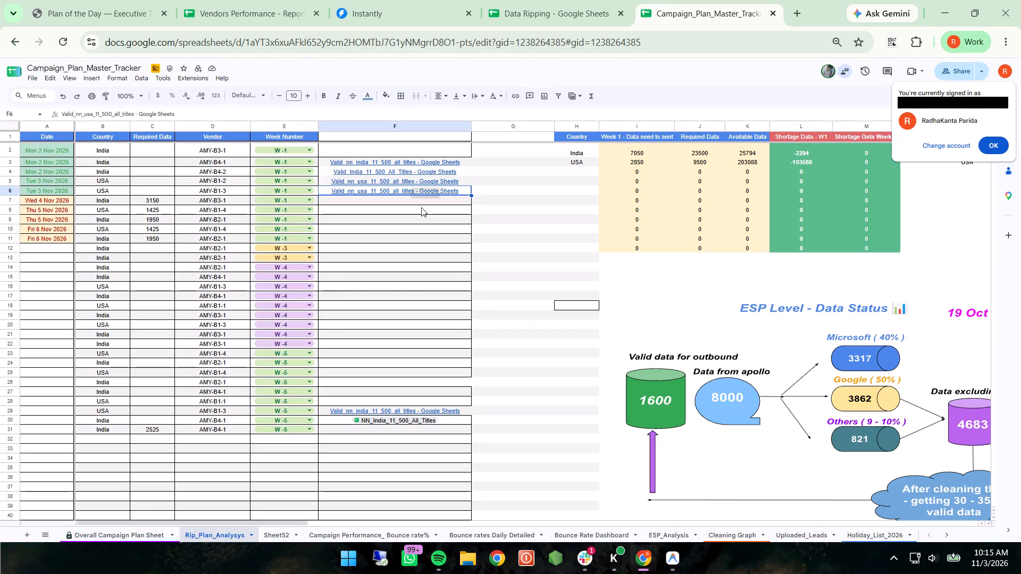
Move the Campaign_Plan_Master_Tracker tab to directly after the Plan of the Day tab.
drag(725, 9, 612, 6)
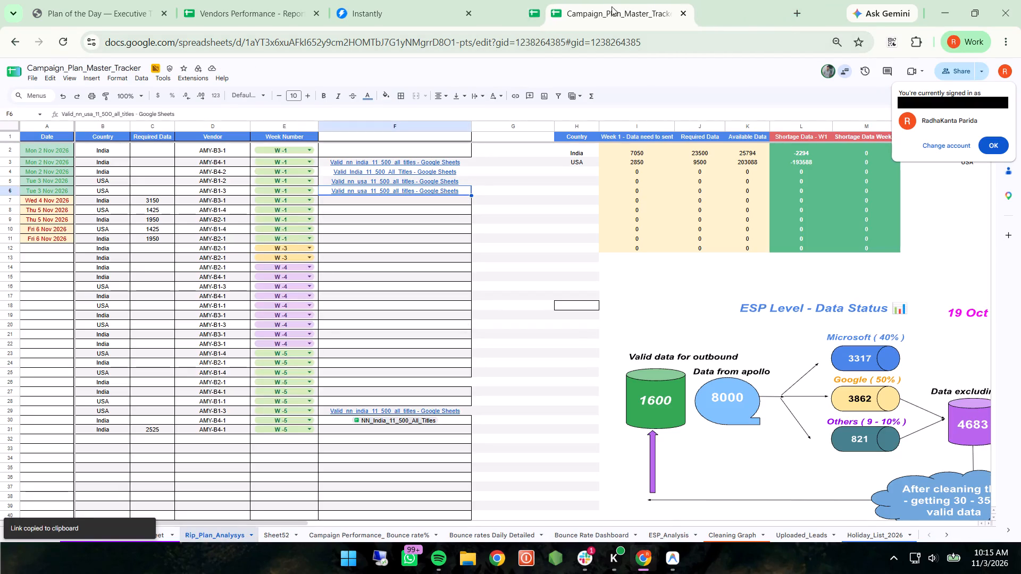
drag(612, 6, 594, 6)
drag(594, 6, 328, 3)
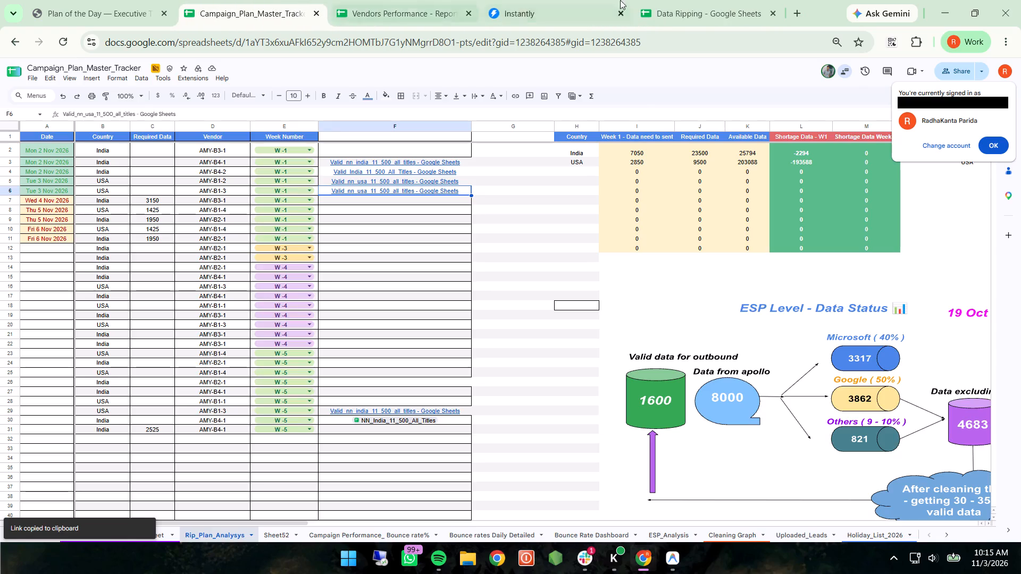
Open the copied AMY-B1-3 spreadsheet link in a new browser tab.
click(805, 6)
key(ctrl+v)
key(Return)
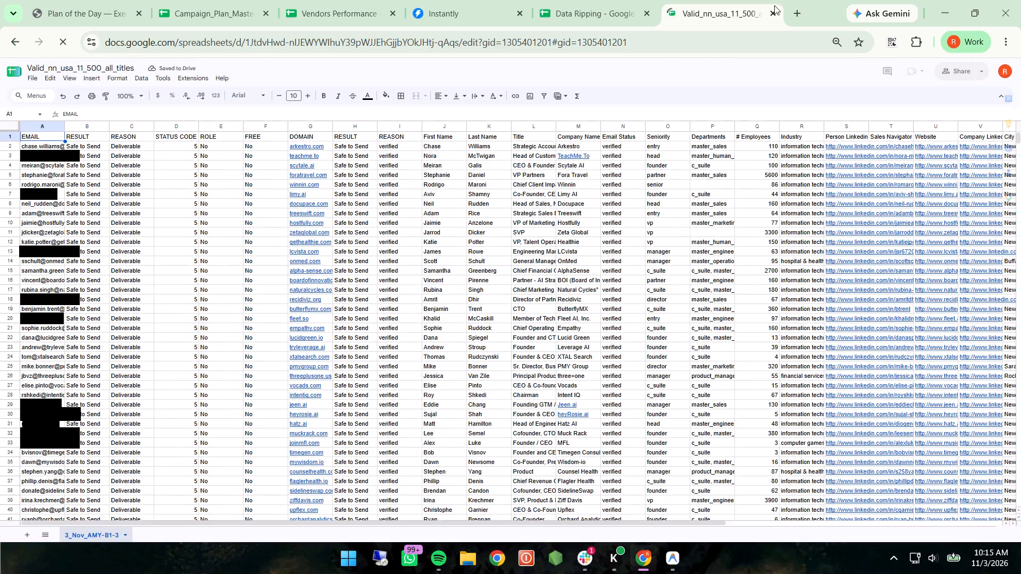
Copy the Graph sheet from the Data Ripping spreadsheet into the existing Valid_nn_usa_11_500_all_titles spreadsheet, locating it by its link.
click(470, 46)
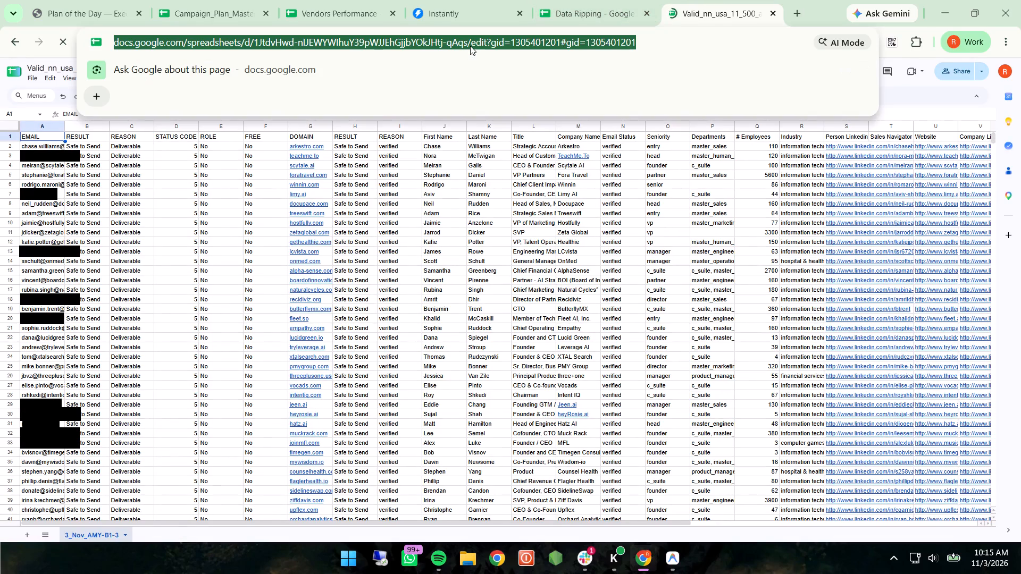
key(ctrl+c)
key(ctrl+c)
click(590, 0)
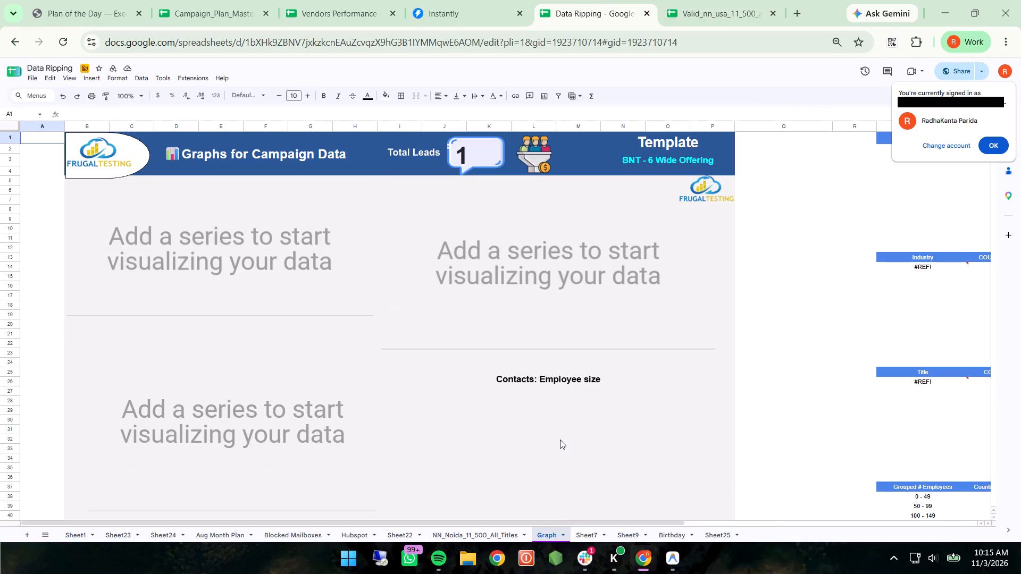
right_click(548, 535)
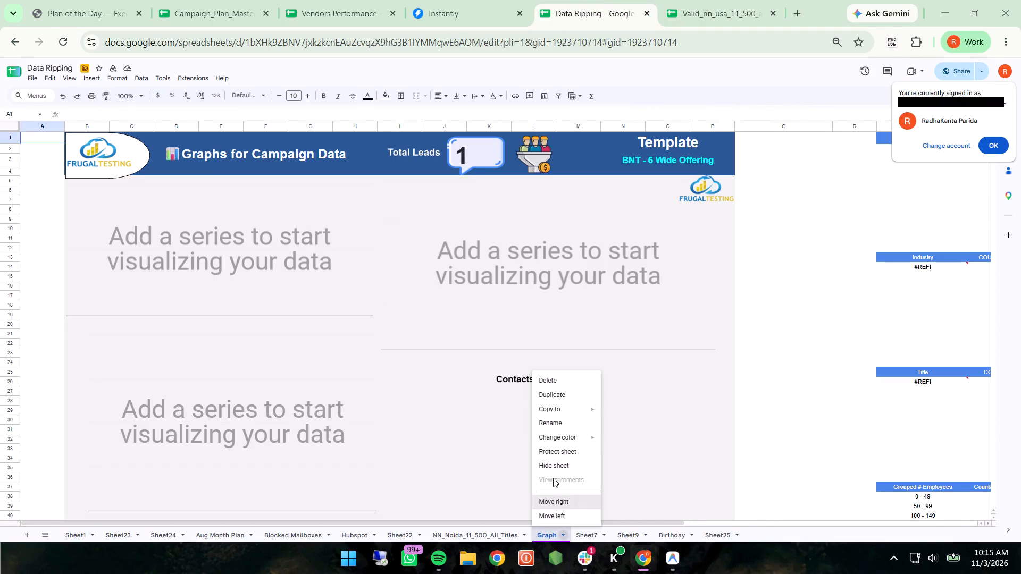
click(622, 424)
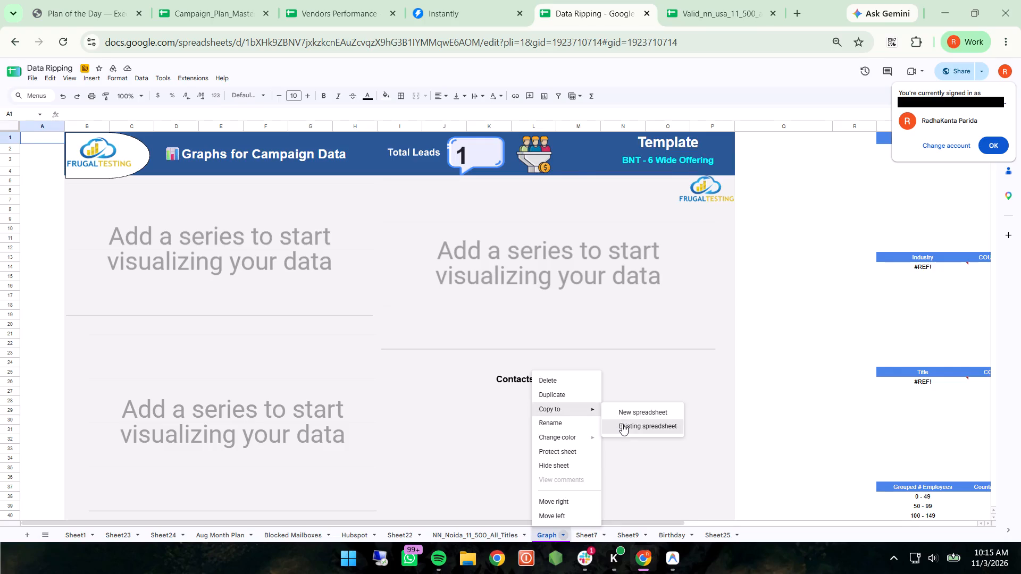
click(464, 174)
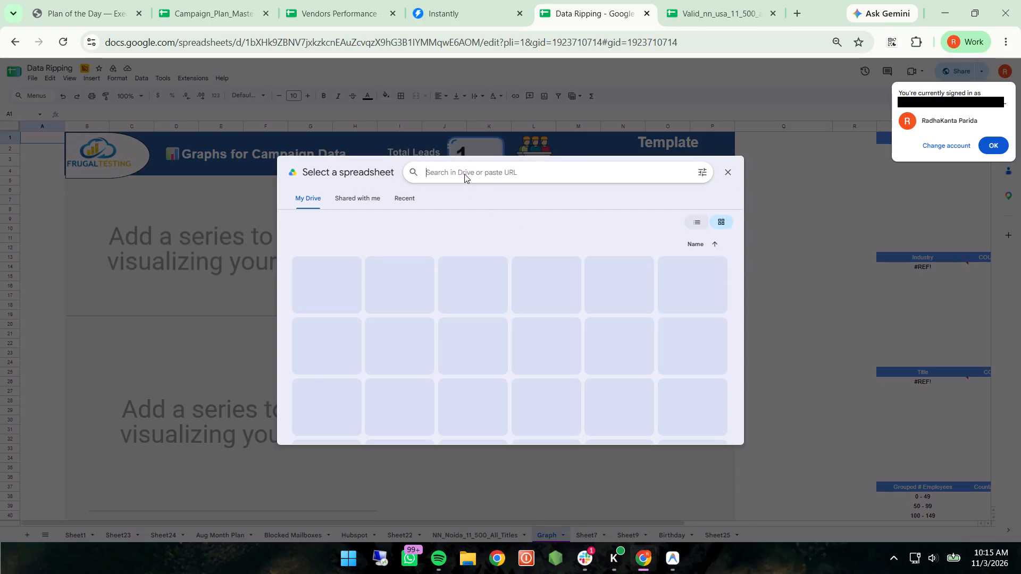
key(ctrl+v)
key(Return)
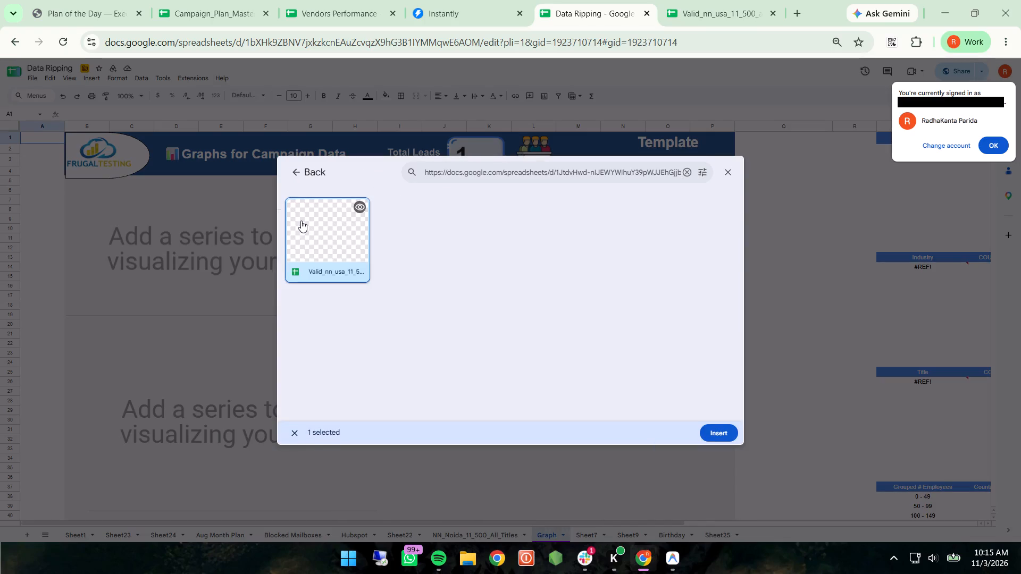
double_click(323, 232)
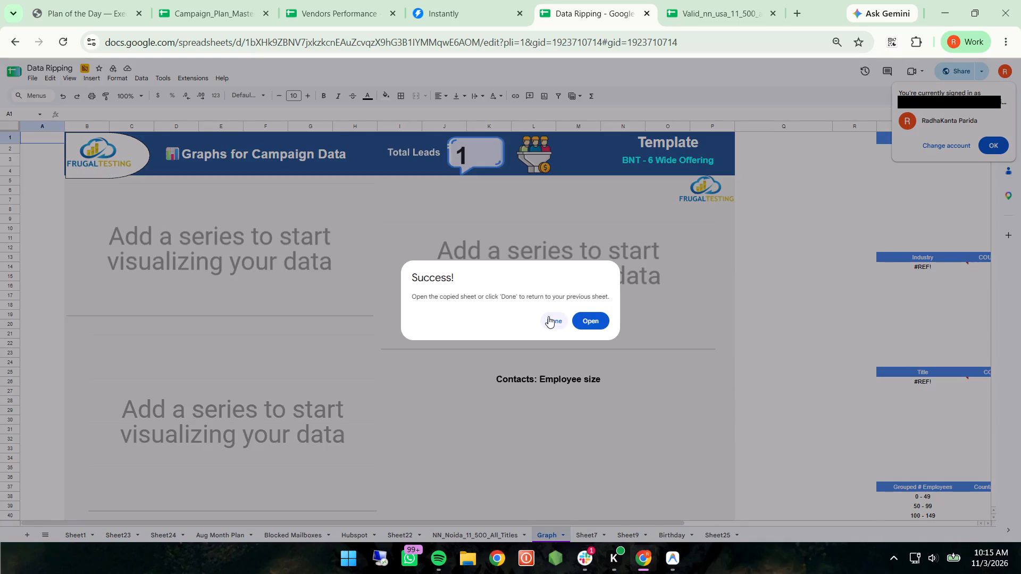
click(548, 316)
Copy the name of the 3_Nov_AMY-B1-3 lead sheet in the Valid_nn_usa_11_500_all_titles spreadsheet.
click(718, 0)
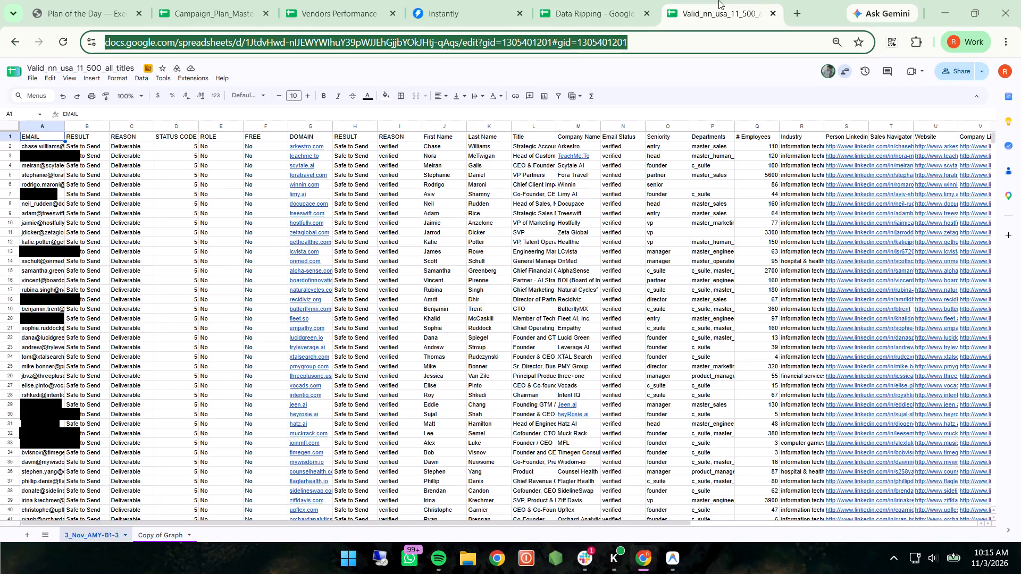
double_click(98, 531)
key(ctrl+c)
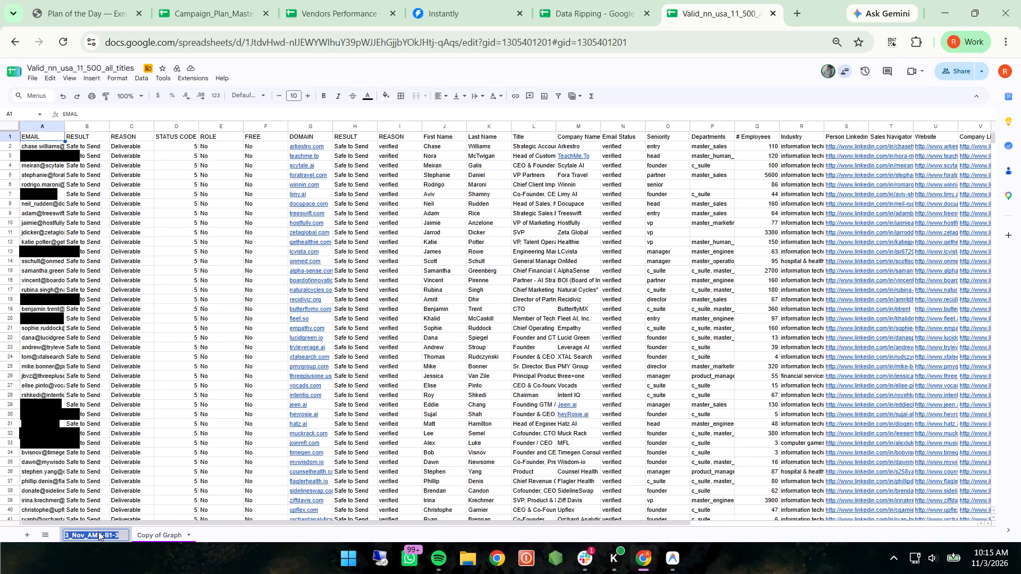
key(ctrl+c)
Rename the Copy of Graph sheet as Graph.
double_click(162, 536)
click(162, 536)
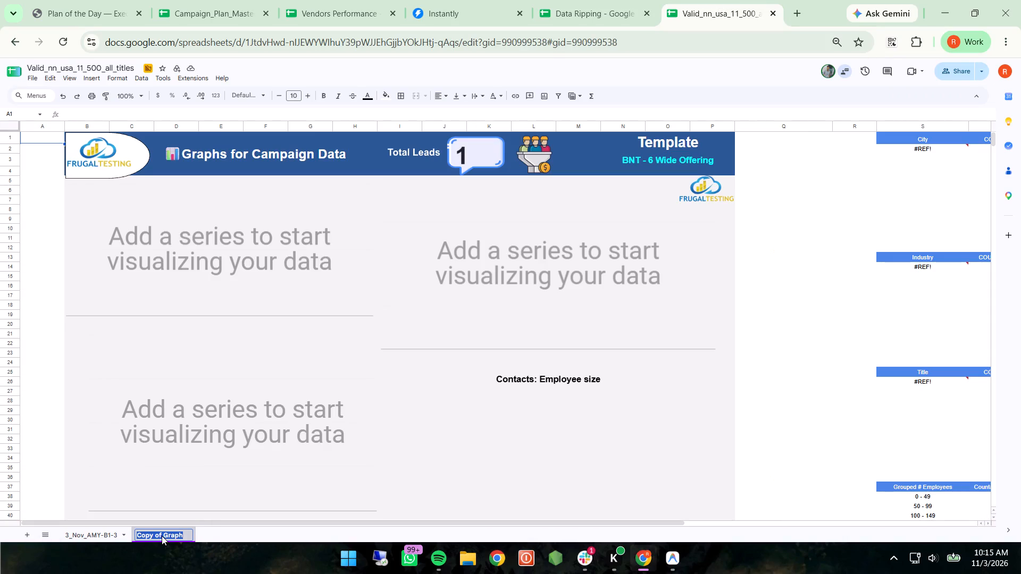
key(BackSpace)
key(BackSpace)
key(BackSpace)
key(BackSpace)
key(BackSpace)
key(BackSpace)
key(BackSpace)
key(BackSpace)
key(BackSpace)
key(BackSpace)
key(BackSpace)
key(BackSpace)
key(BackSpace)
key(BackSpace)
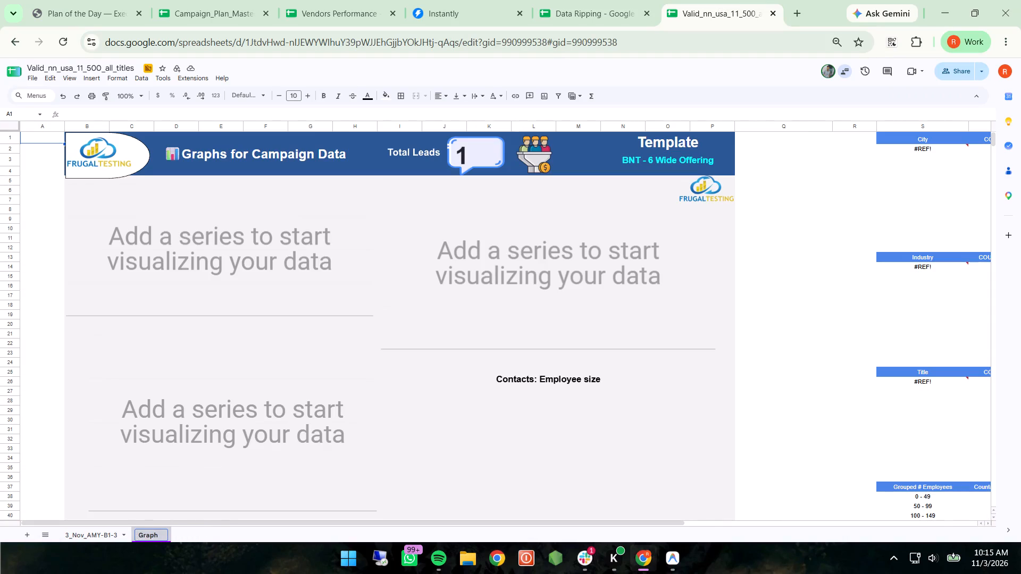